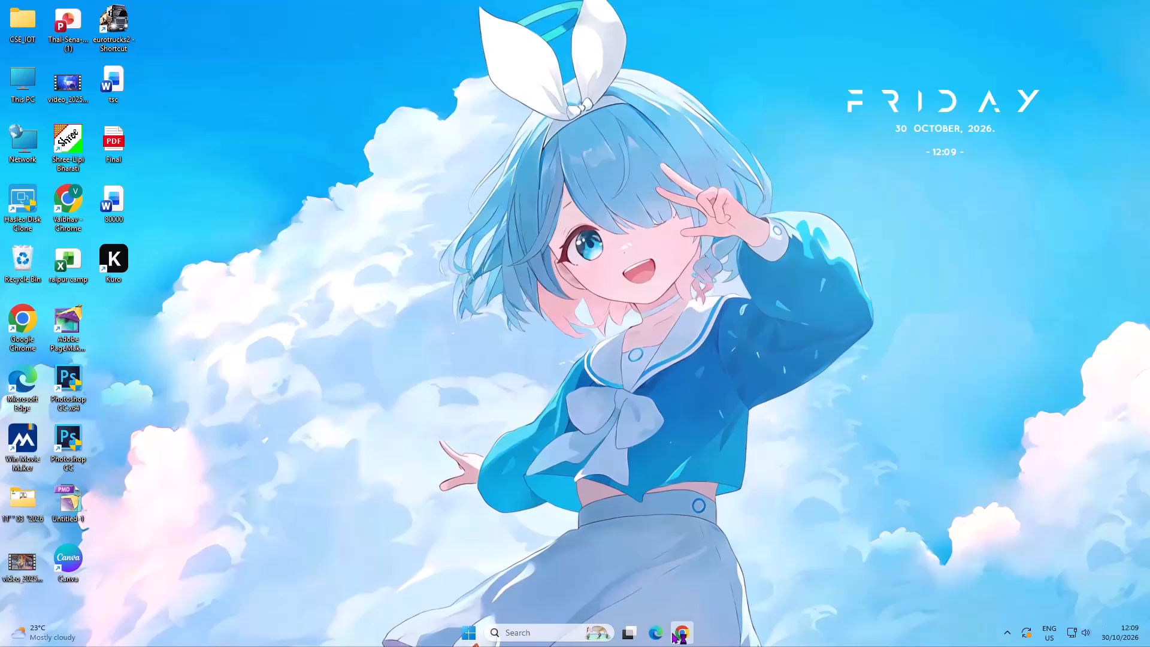
Open Google Chrome in a maximized Guest mode window, dismissing the stray Microsoft Edge window.
{"action": "left_click", "coordinate": [672, 633]}
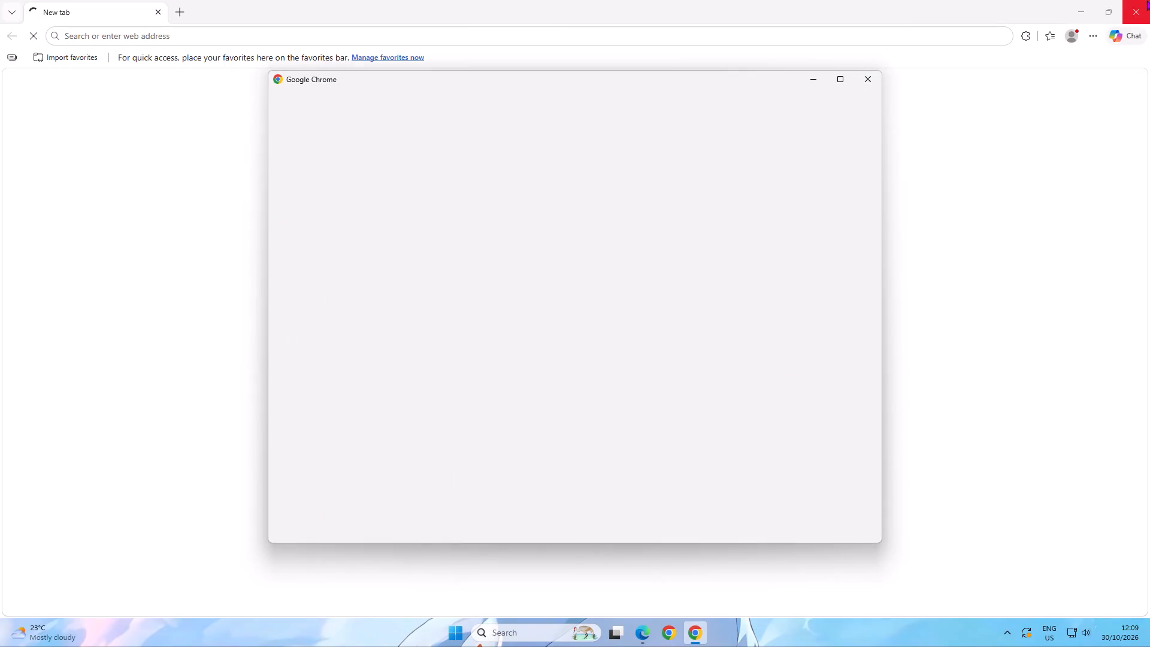
{"action": "left_click", "coordinate": [1148, 1]}
{"action": "left_click", "coordinate": [849, 83]}
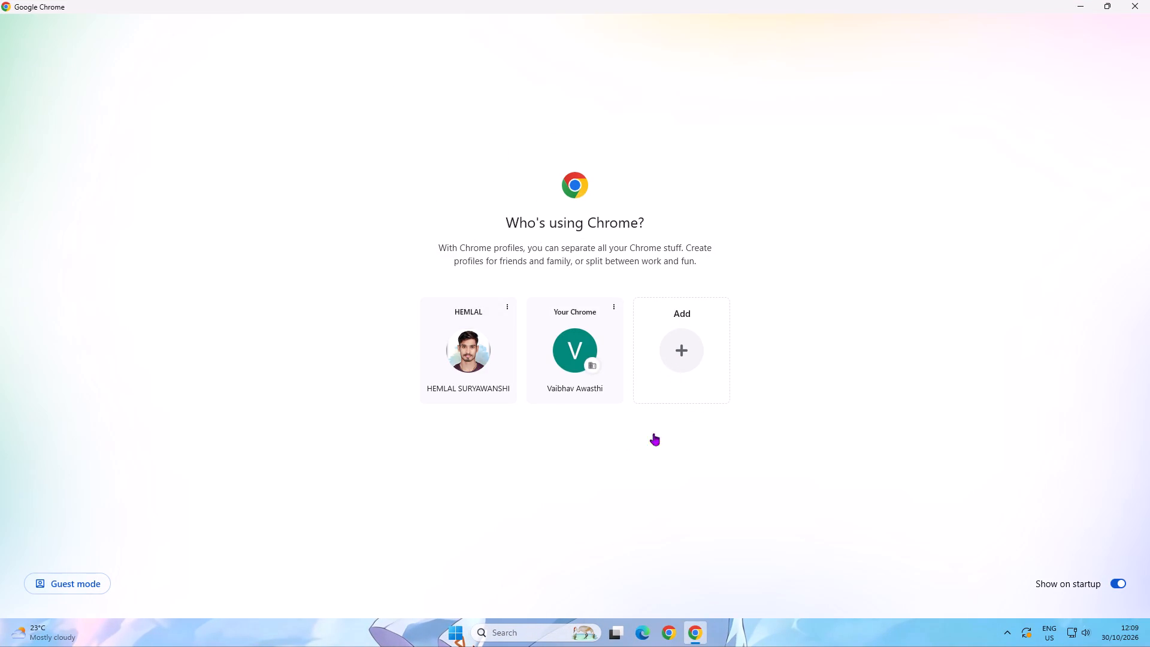
{"action": "left_click", "coordinate": [61, 591]}
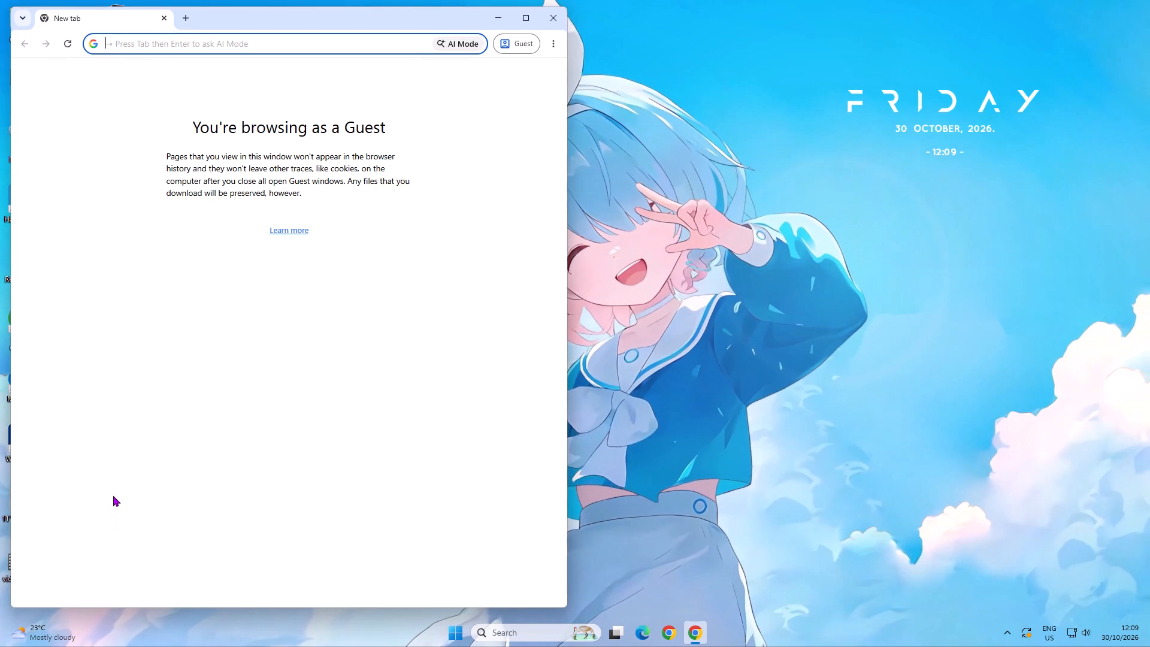
{"action": "left_click", "coordinate": [525, 13]}
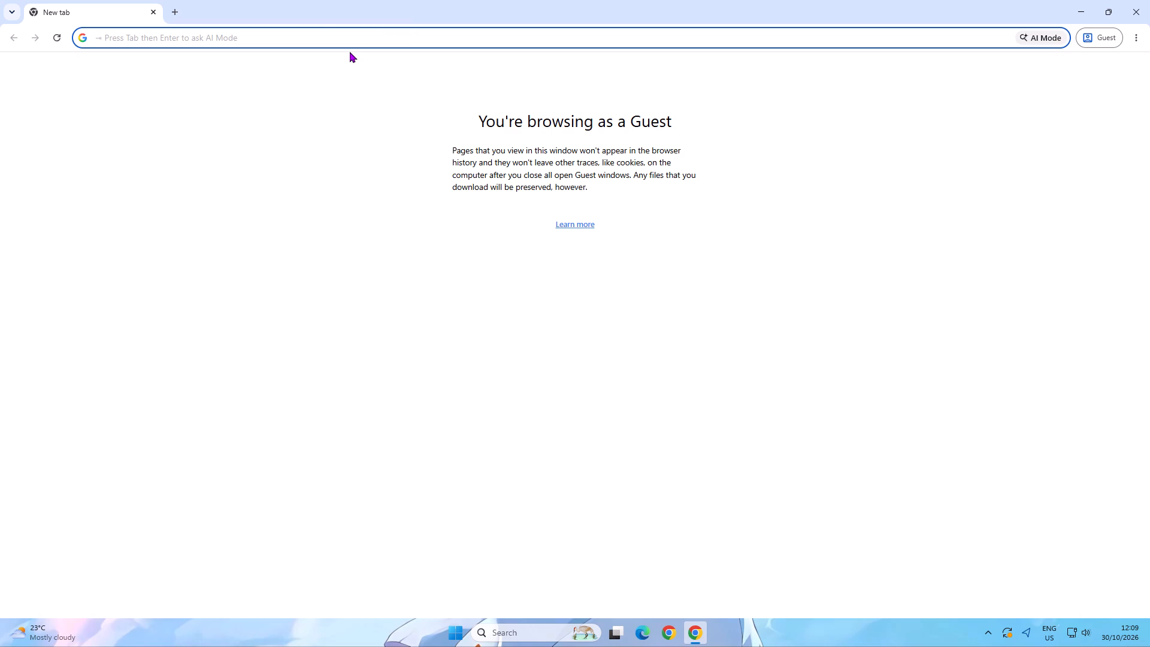
Enter the web address beginning with "camu." in the guest window.
{"action": "left_click", "coordinate": [340, 38]}
{"action": "type", "text": "camu"}
{"action": "type", "text": "."}
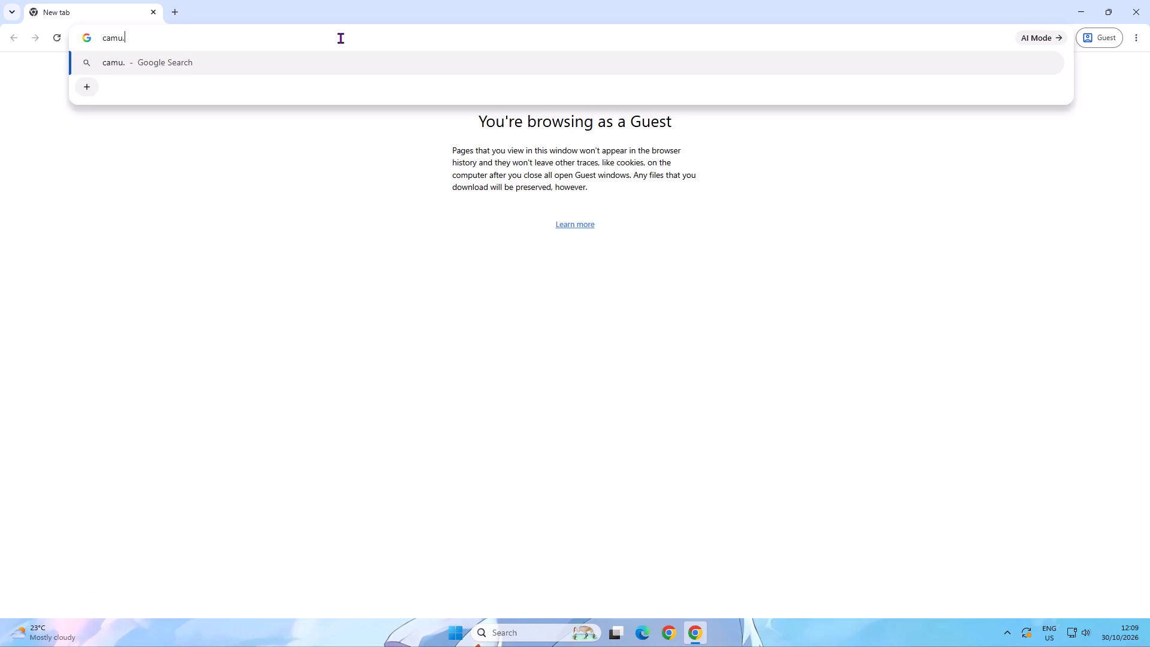
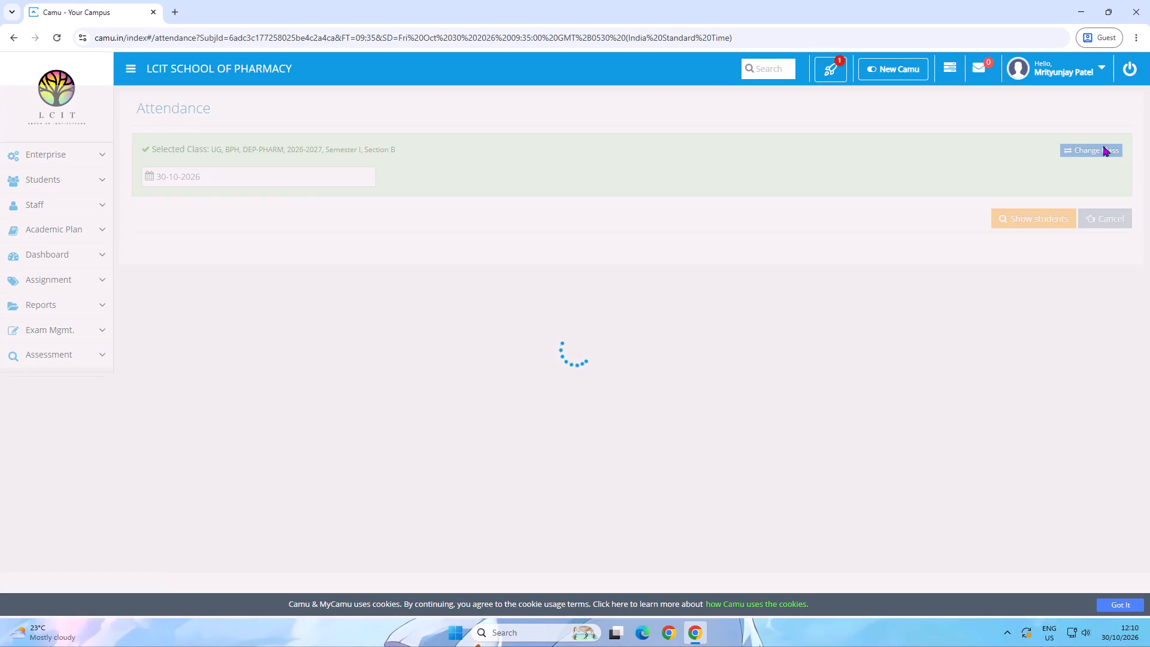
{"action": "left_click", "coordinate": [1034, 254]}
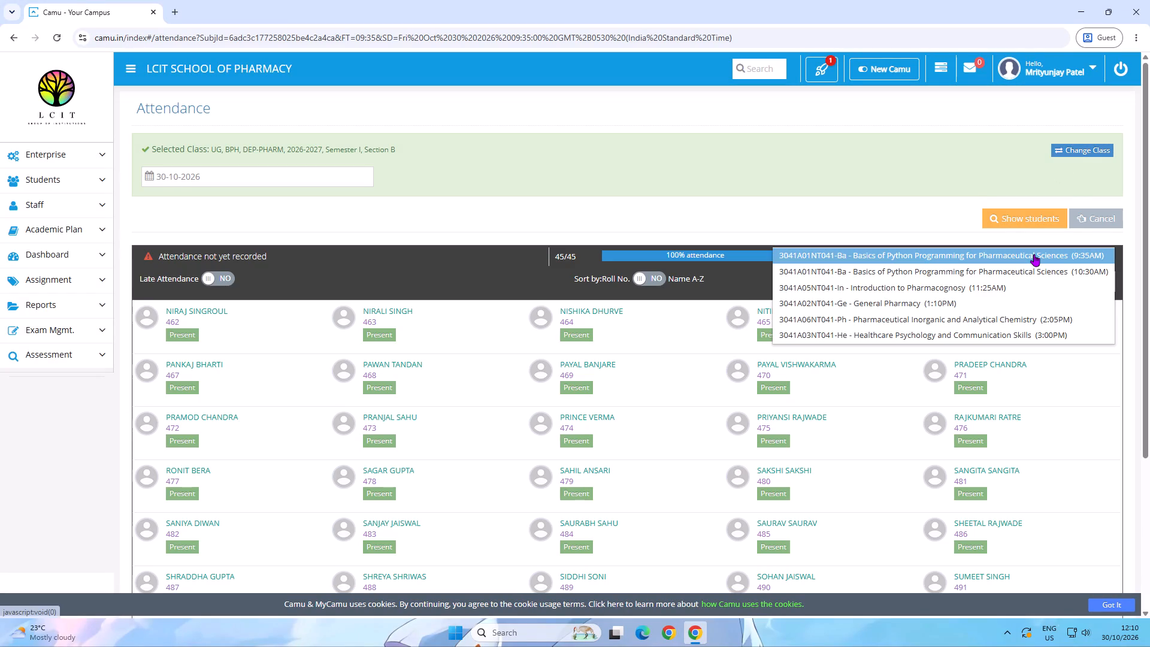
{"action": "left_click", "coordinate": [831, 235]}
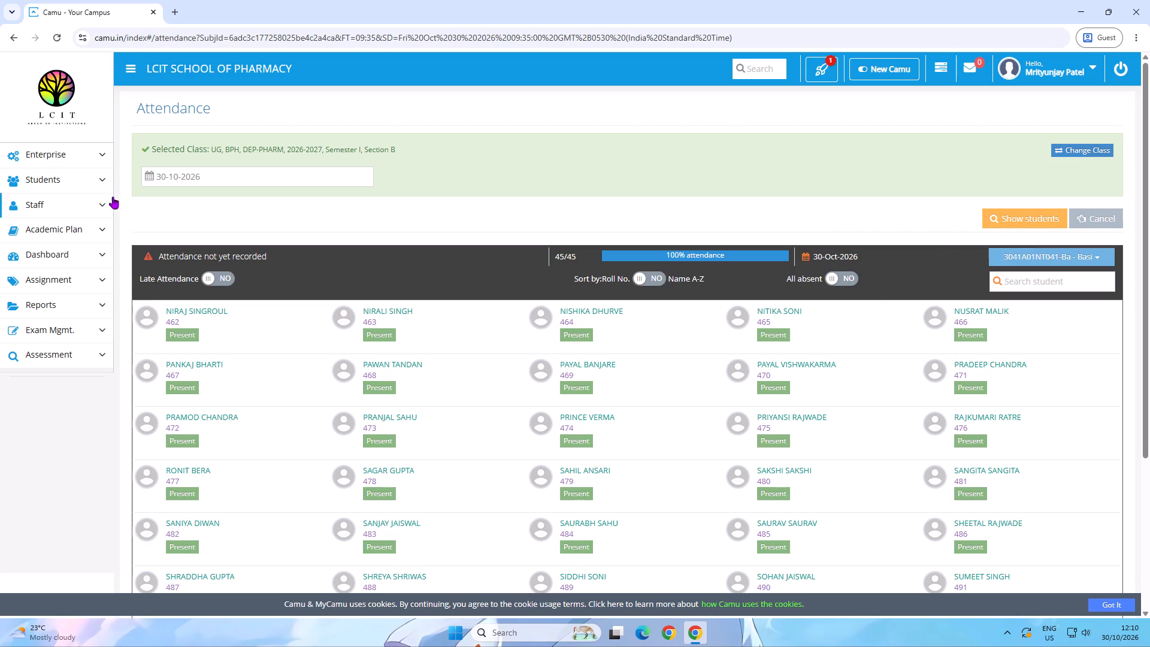
Set the attendance date for the selected class to 16-10-2026.
{"action": "left_click", "coordinate": [146, 171]}
{"action": "left_click", "coordinate": [154, 174]}
{"action": "left_click", "coordinate": [187, 182]}
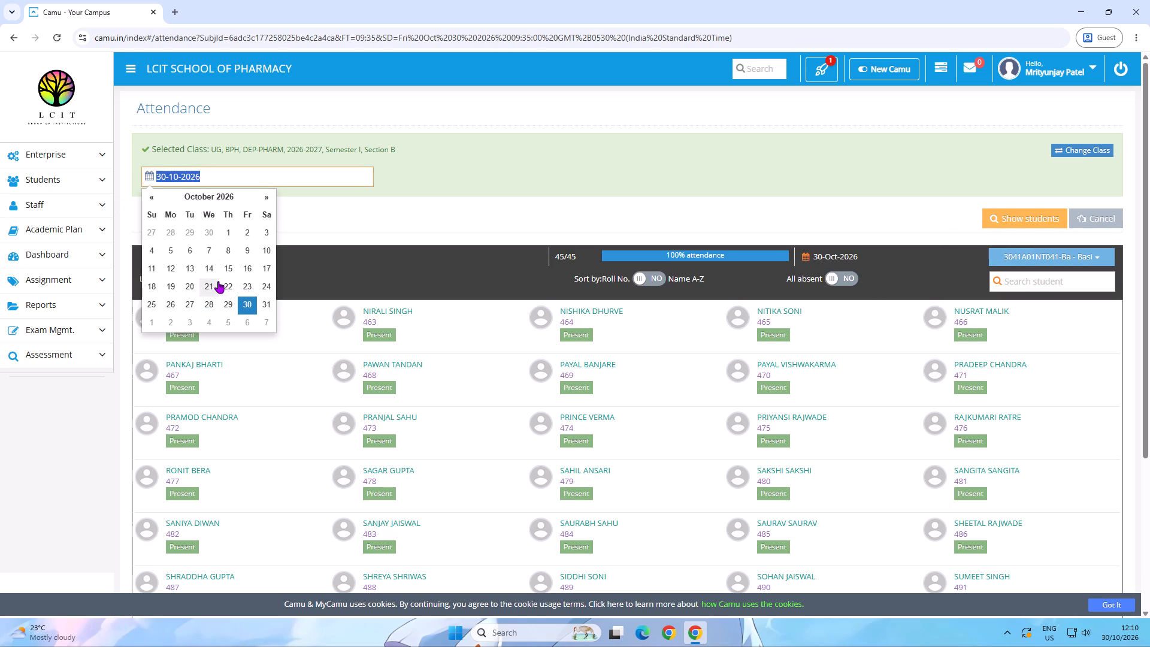
{"action": "left_click", "coordinate": [241, 268]}
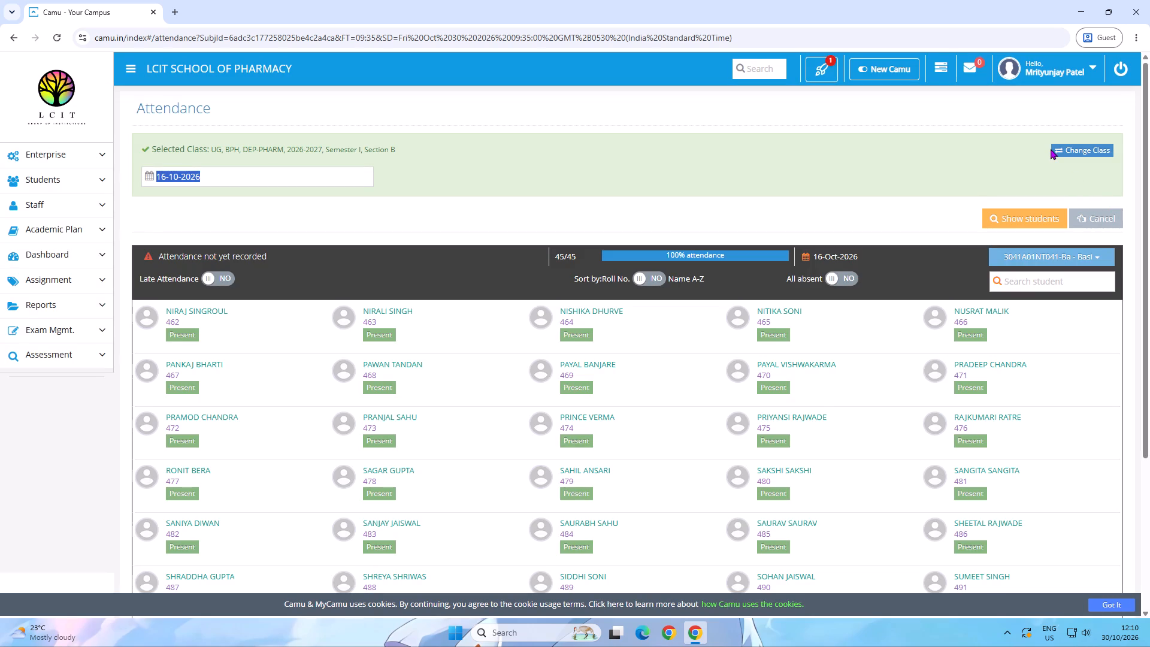
{"action": "left_click", "coordinate": [504, 219]}
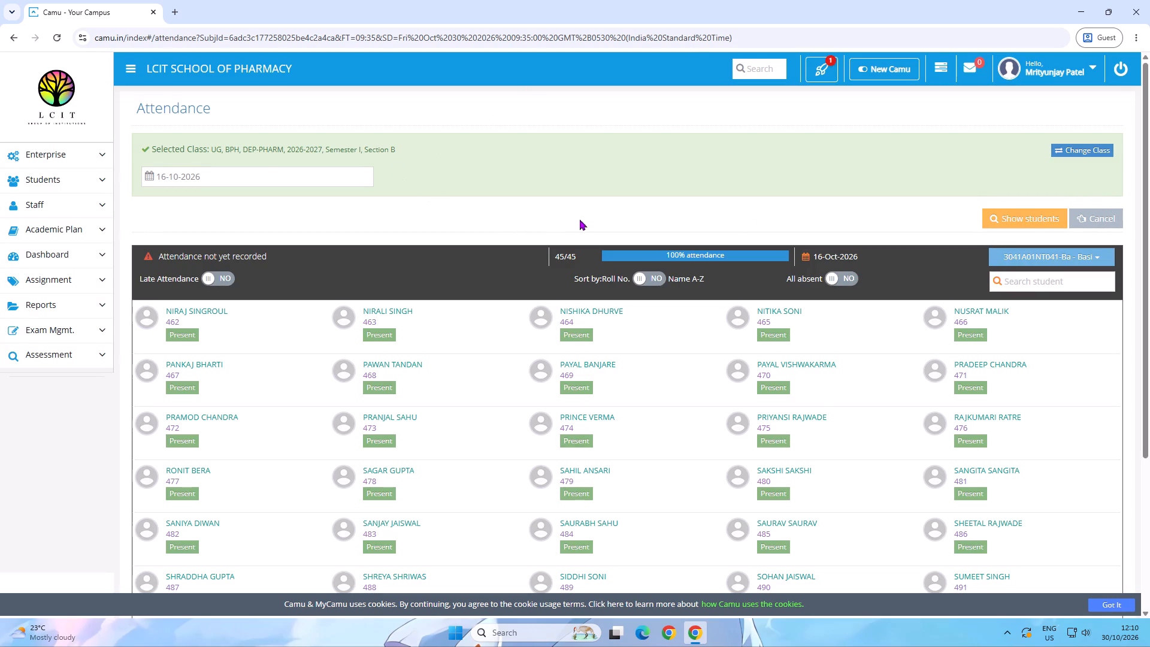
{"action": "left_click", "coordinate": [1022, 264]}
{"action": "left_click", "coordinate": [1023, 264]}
Filter the student list by "sagar", set the whole class to absent, and mark the filtered student present.
{"action": "left_click", "coordinate": [1062, 276]}
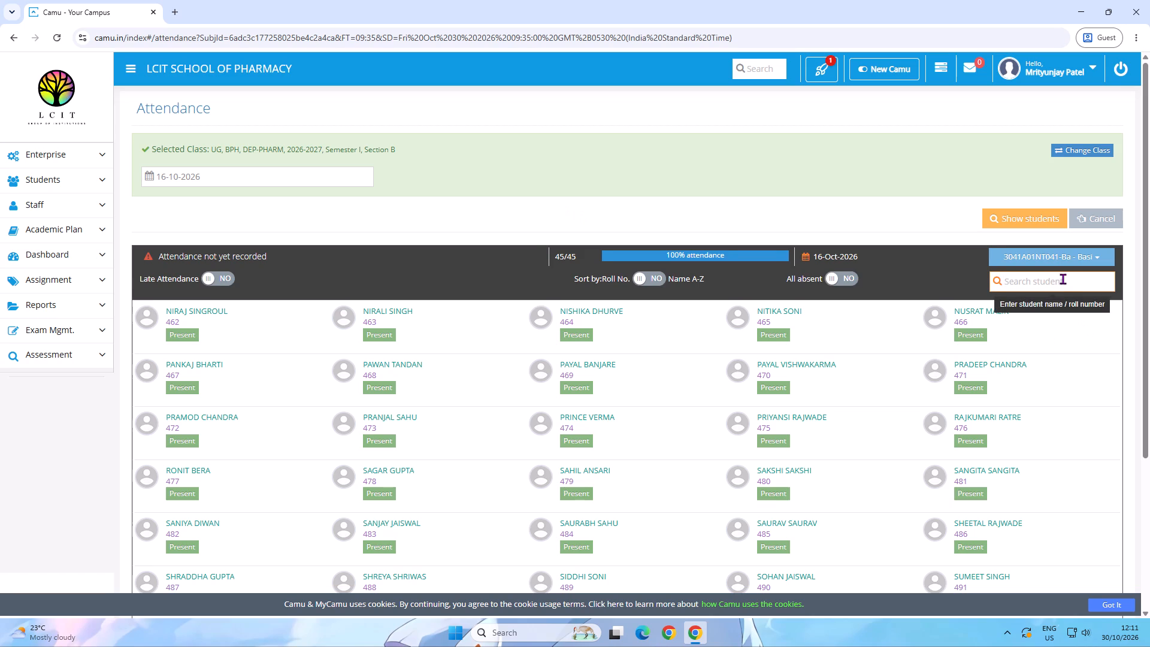
{"action": "key", "text": "s"}
{"action": "key", "text": "a"}
{"action": "key", "text": "g"}
{"action": "type", "text": "ar"}
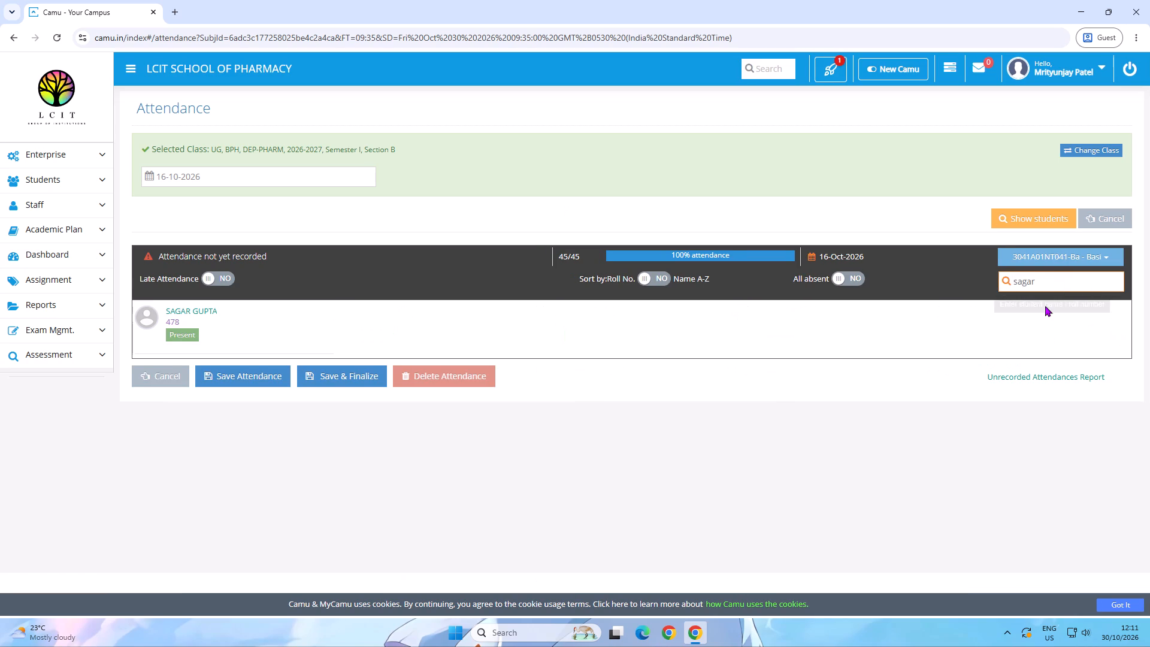
{"action": "left_click", "coordinate": [857, 278]}
{"action": "left_click", "coordinate": [188, 328]}
{"action": "left_click", "coordinate": [184, 338]}
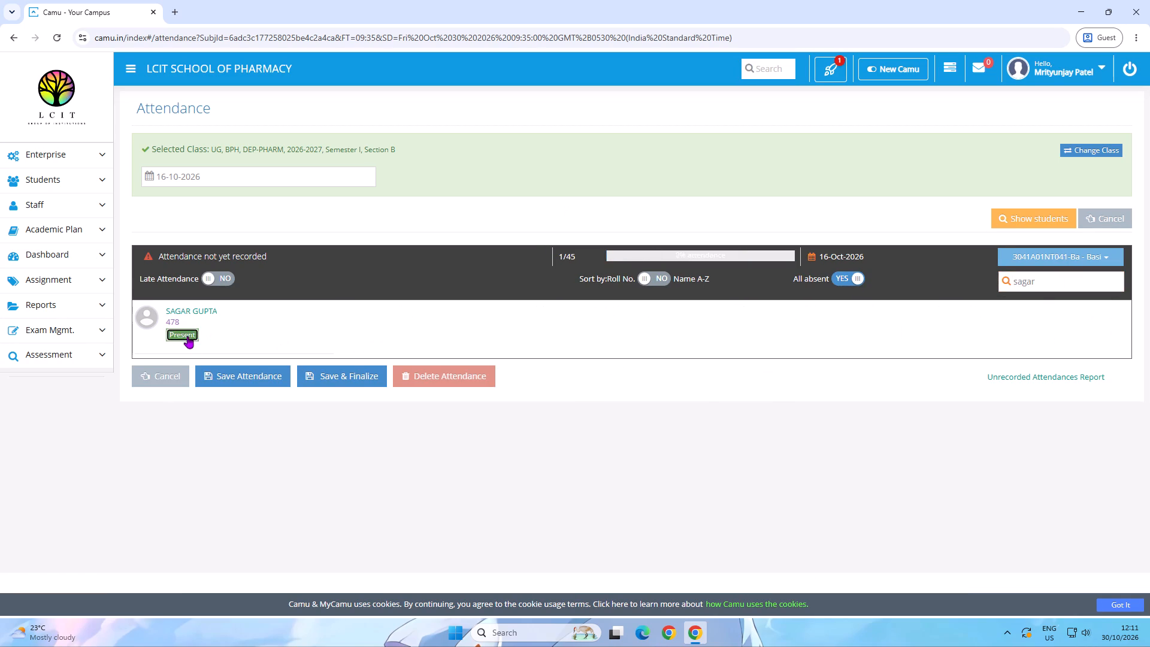
Search the student list for "pran" and mark the matching student present.
{"action": "left_click", "coordinate": [1068, 284]}
{"action": "left_click_drag", "start_coordinate": [1068, 284], "coordinate": [976, 288]}
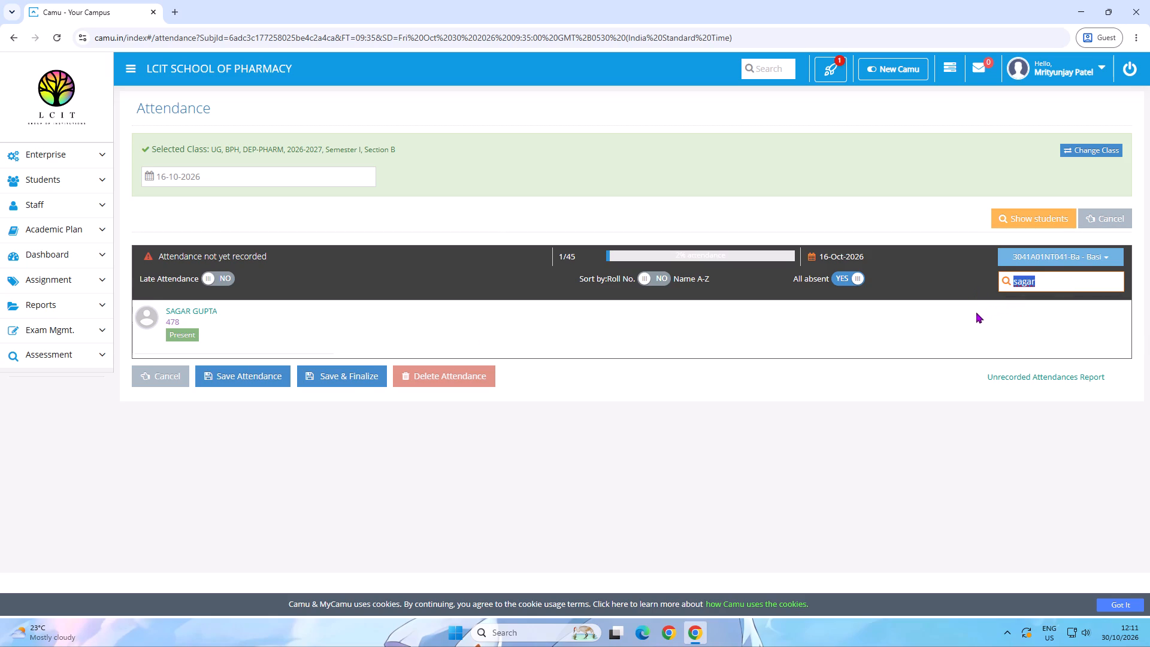
{"action": "type", "text": "pr"}
{"action": "key", "text": "a"}
{"action": "key", "text": "n"}
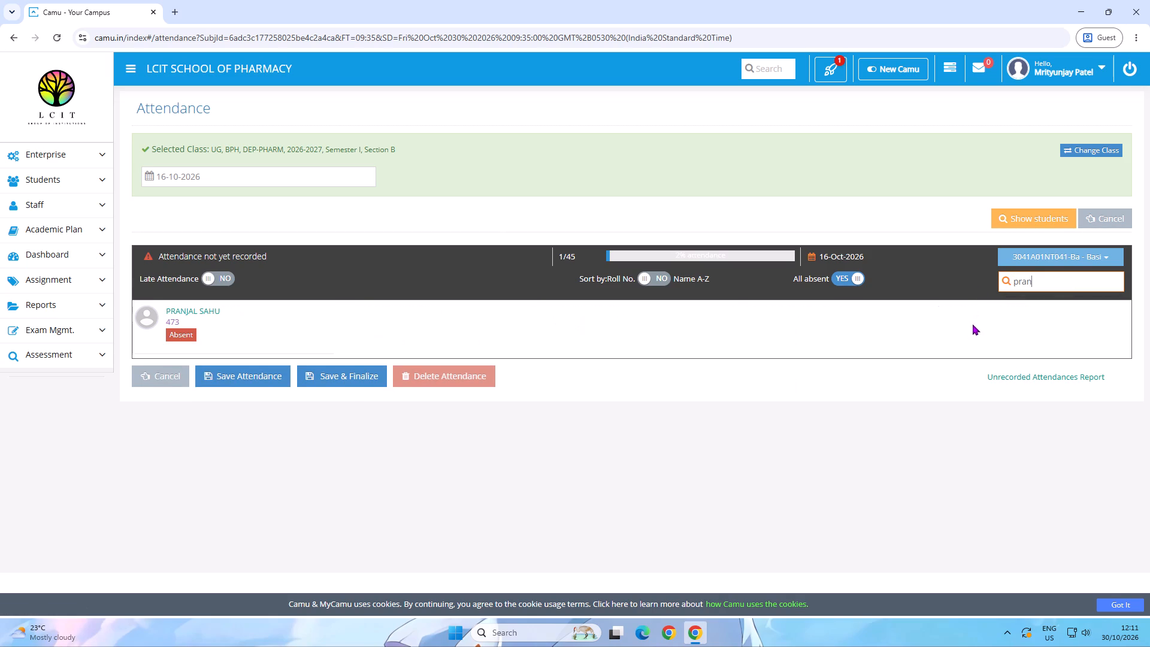
{"action": "left_click", "coordinate": [183, 334]}
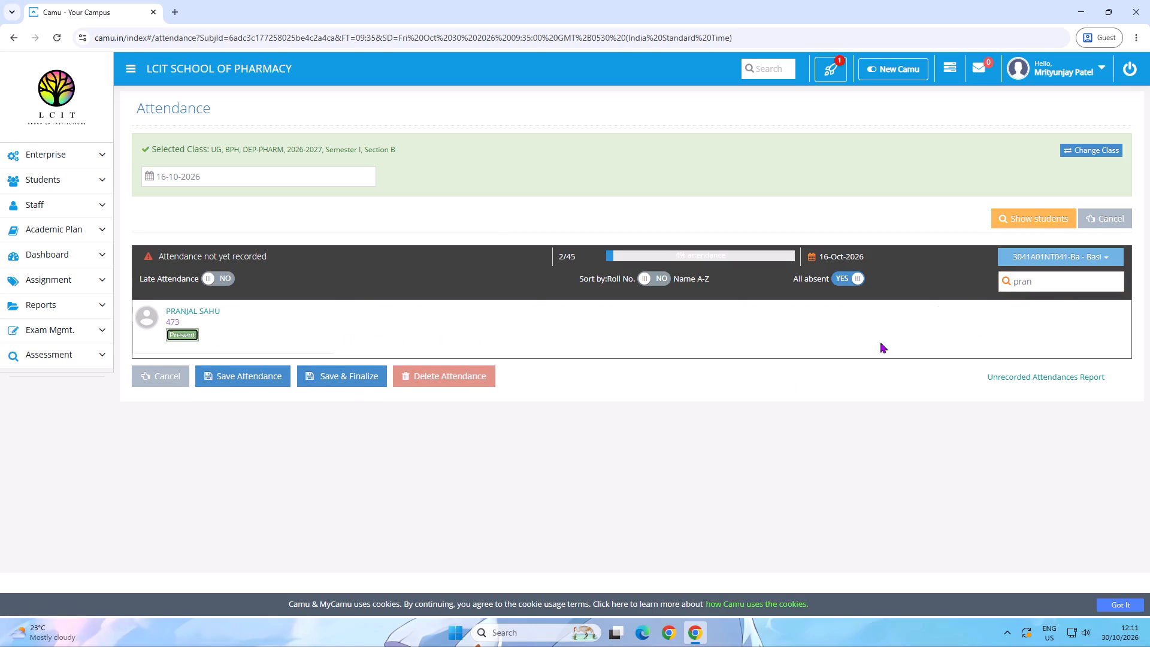
Search the student list for "niraj" and mark the matching student present.
{"action": "left_click_drag", "start_coordinate": [1052, 288], "coordinate": [942, 302]}
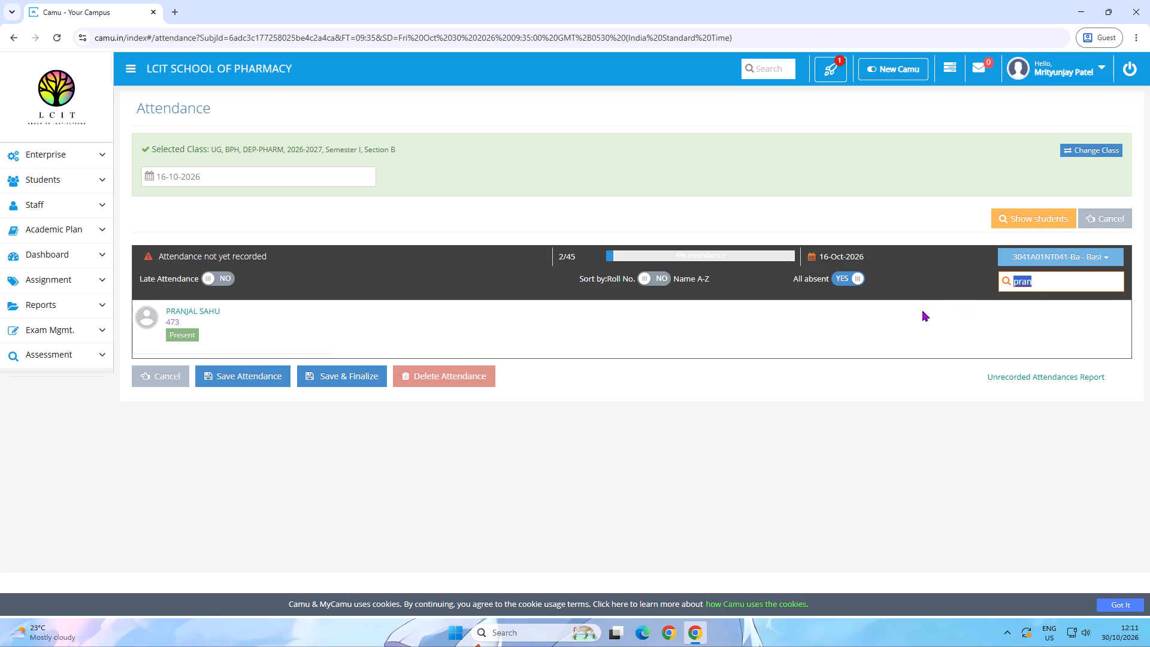
{"action": "key", "text": "n"}
{"action": "type", "text": "uraj"}
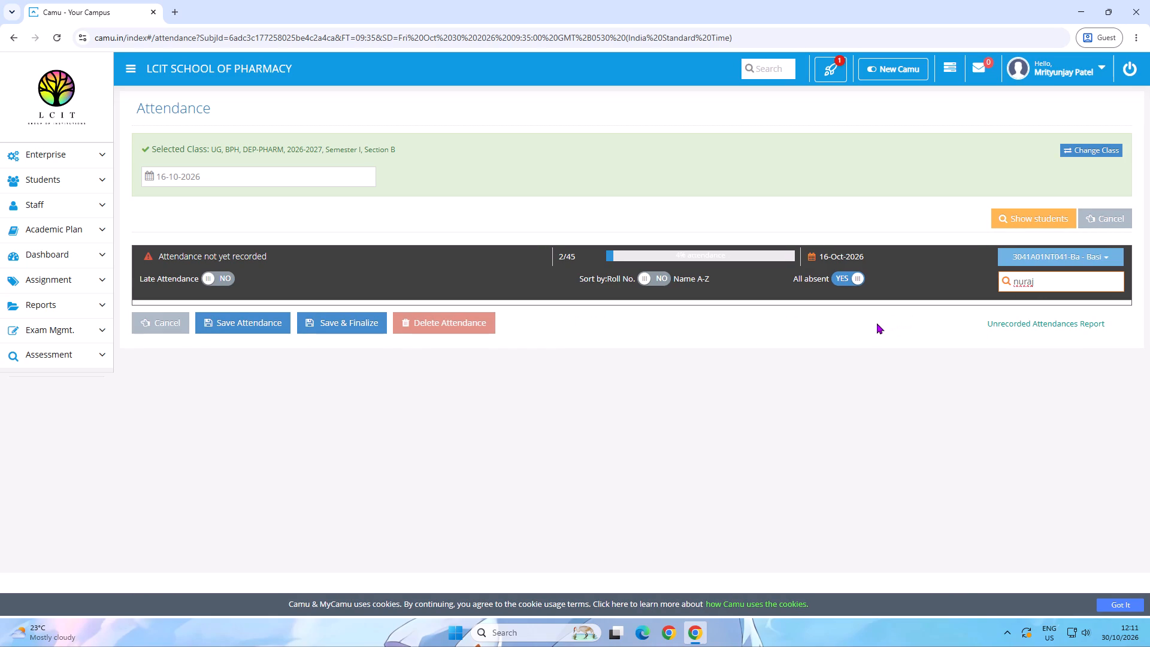
{"action": "key", "text": "BackSpace"}
{"action": "key", "text": "BackSpace"}
{"action": "key", "text": "BackSpace"}
{"action": "key", "text": "BackSpace"}
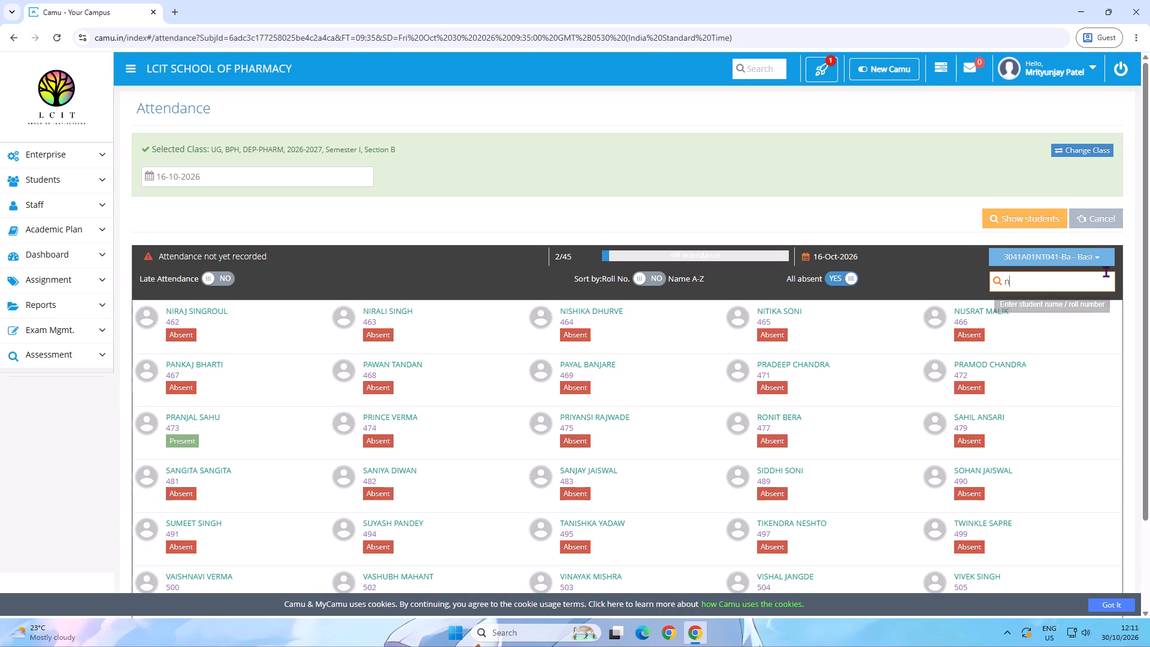
{"action": "key", "text": "i"}
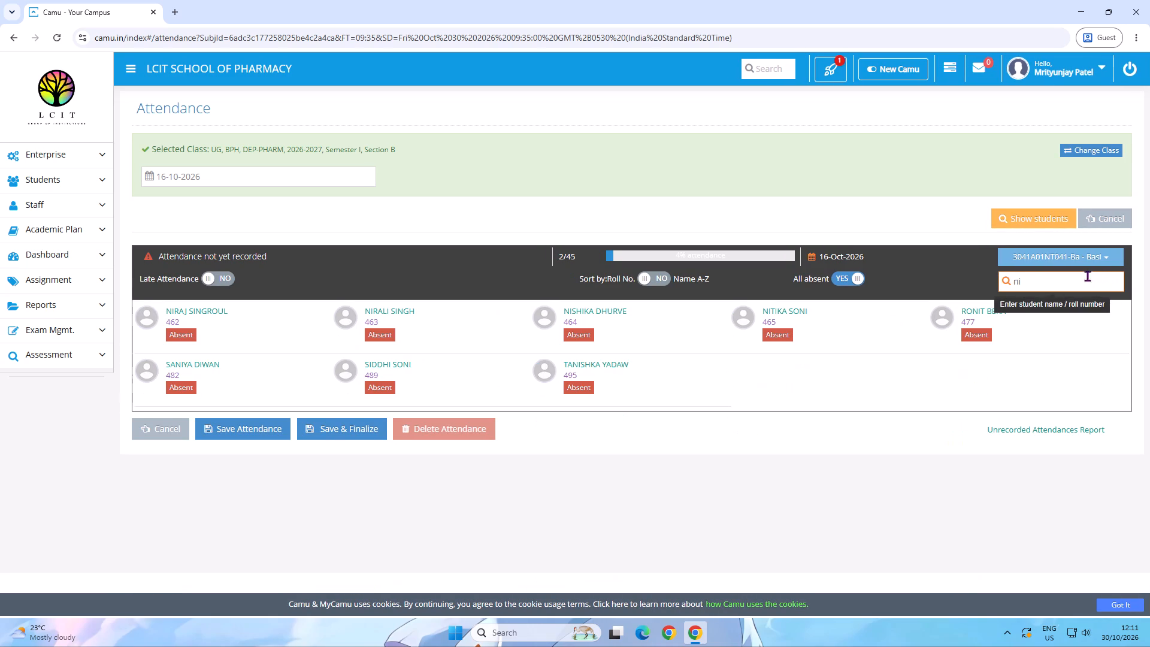
{"action": "type", "text": "raj"}
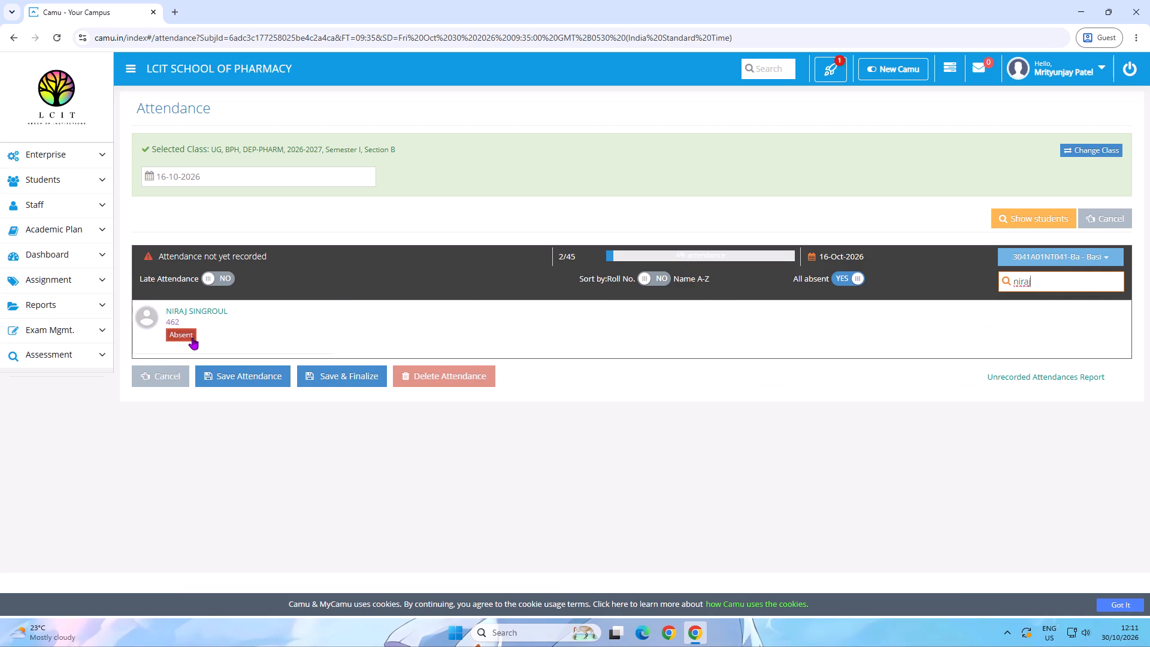
{"action": "left_click", "coordinate": [192, 337]}
Search the student list for "suya" and mark the matching student present.
{"action": "left_click_drag", "start_coordinate": [1039, 278], "coordinate": [965, 290]}
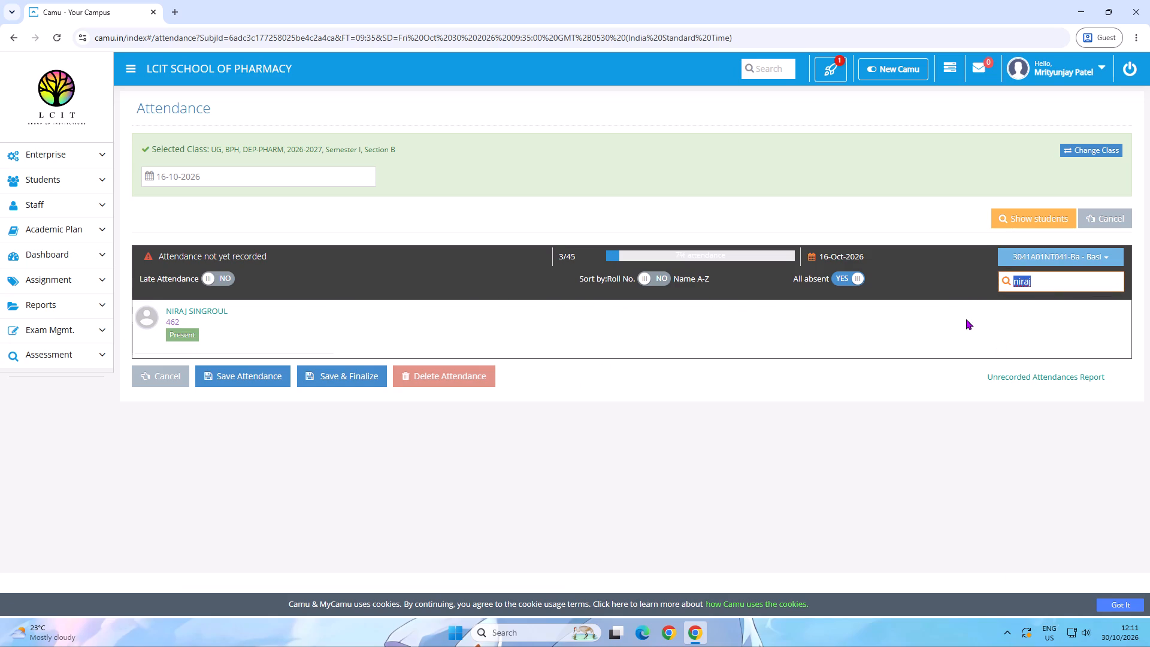
{"action": "type", "text": "suyan"}
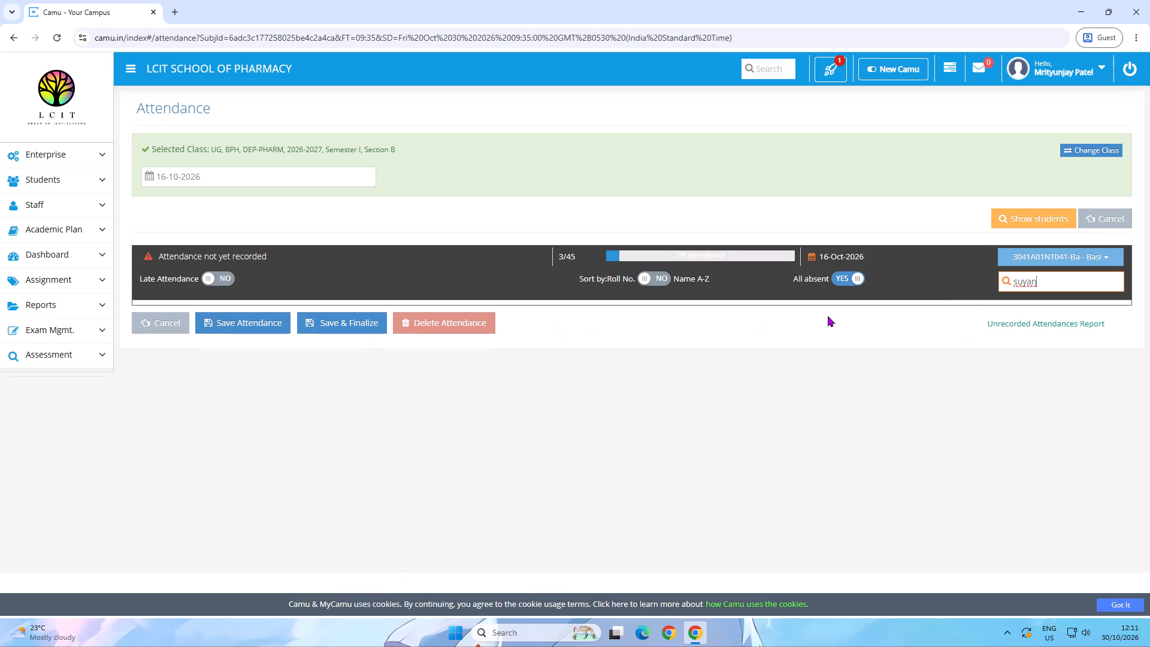
{"action": "key", "text": "BackSpace"}
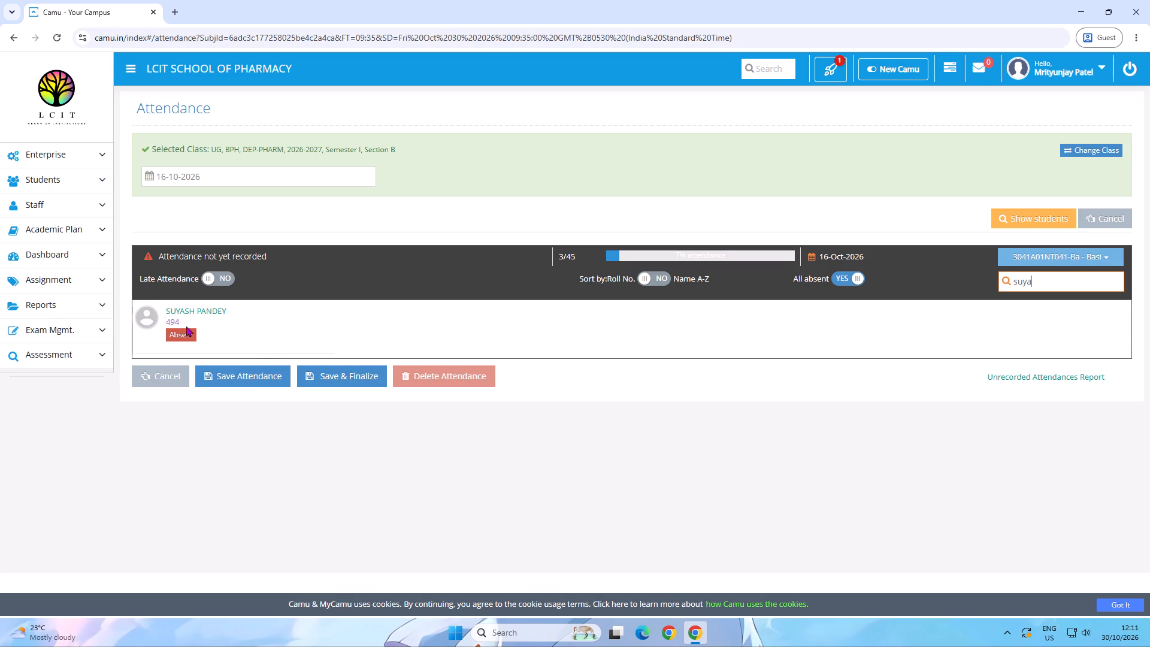
{"action": "left_click", "coordinate": [188, 333]}
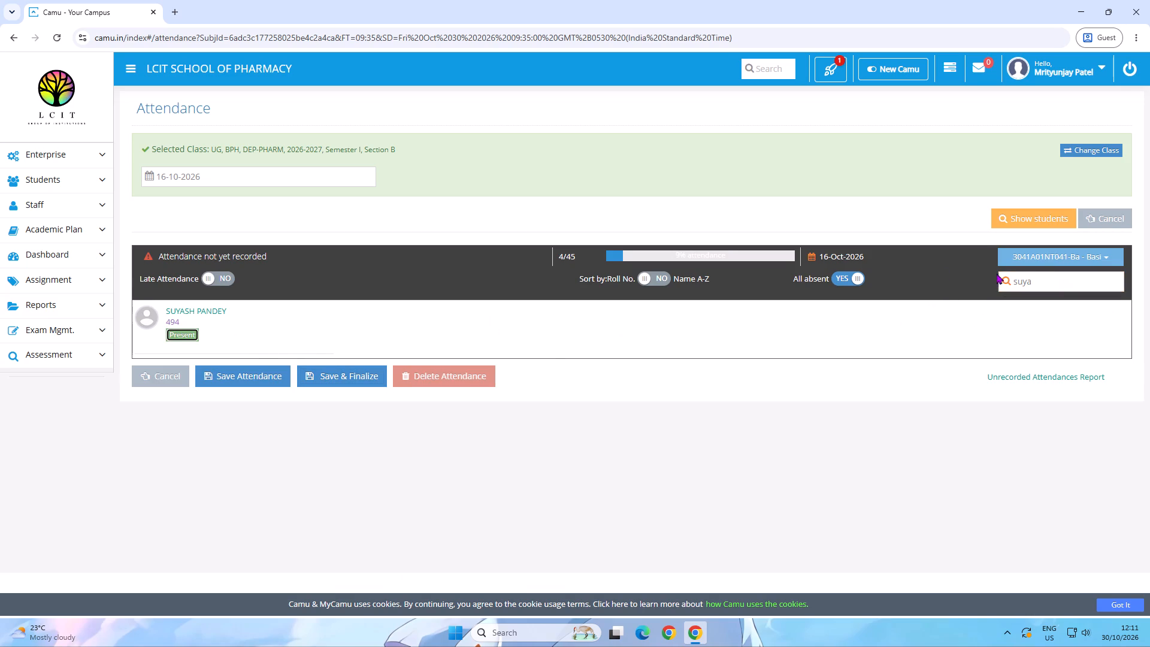
Search the student list for "panka" and mark the matching student present.
{"action": "left_click_drag", "start_coordinate": [1058, 277], "coordinate": [911, 292]}
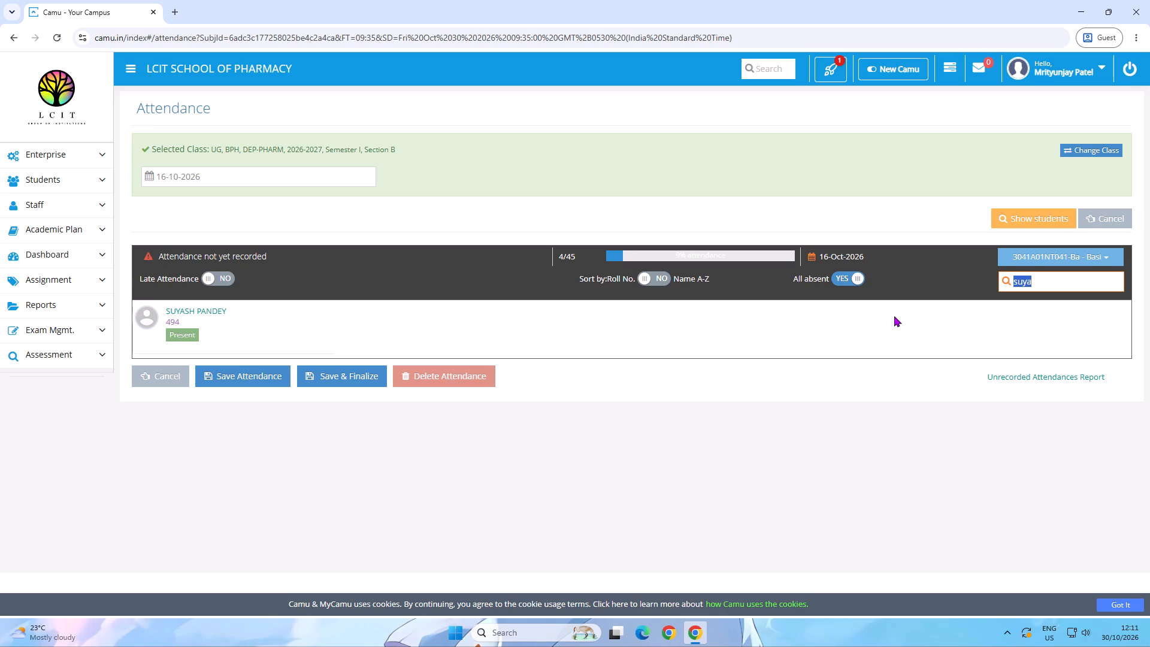
{"action": "key", "text": "p"}
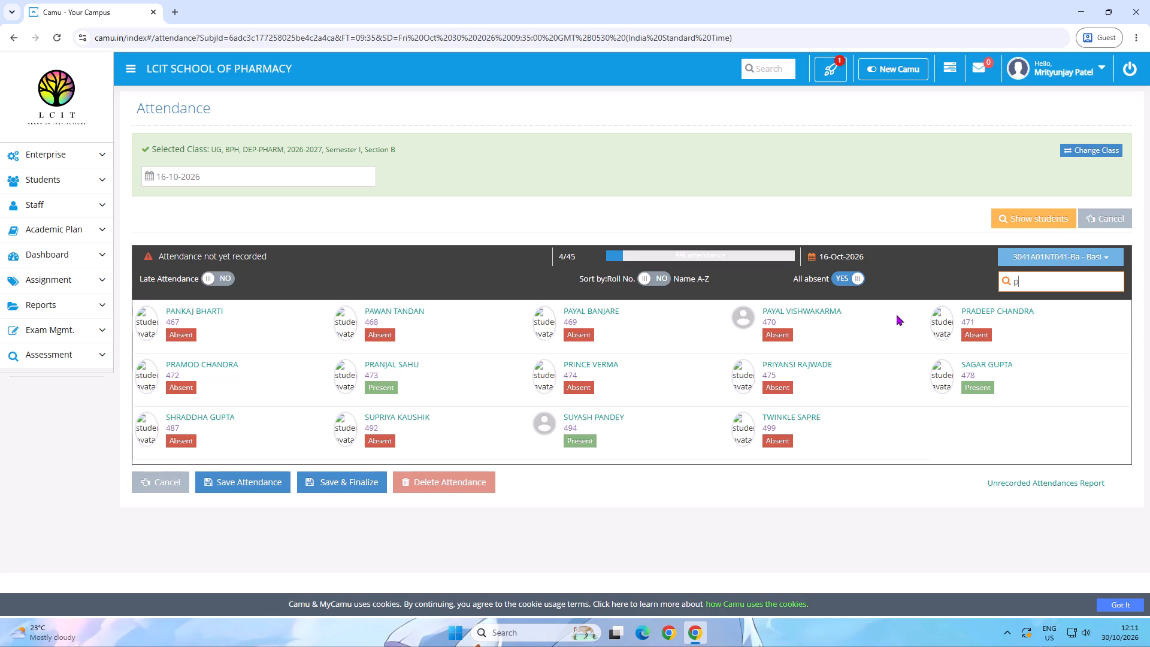
{"action": "key", "text": "a"}
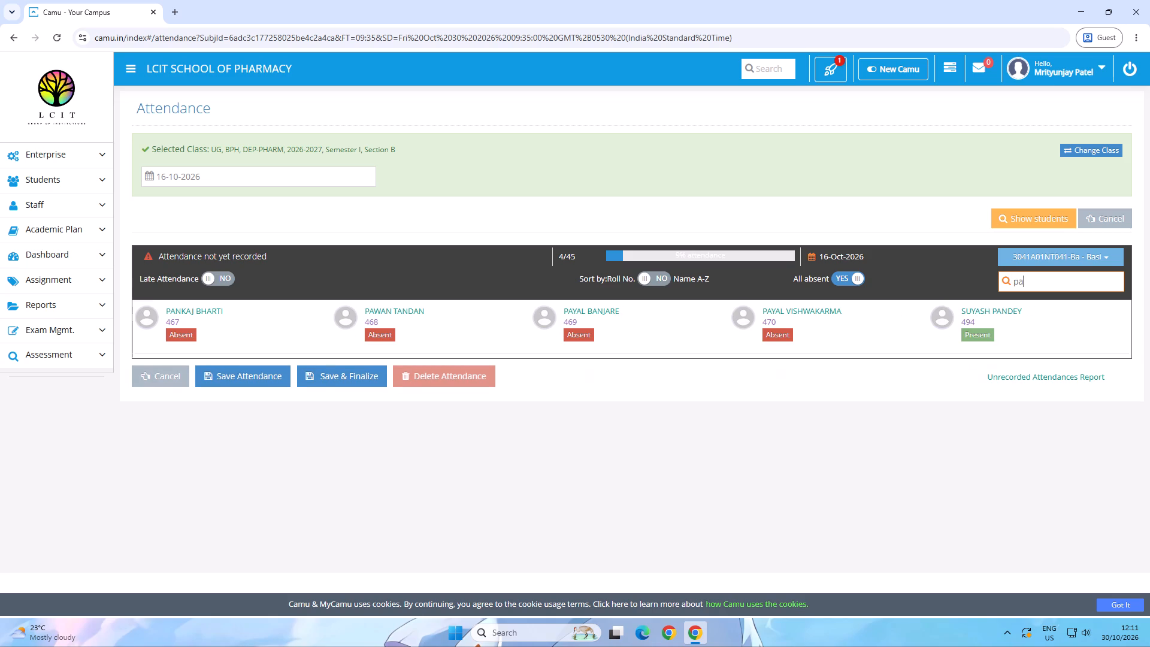
{"action": "type", "text": "nka"}
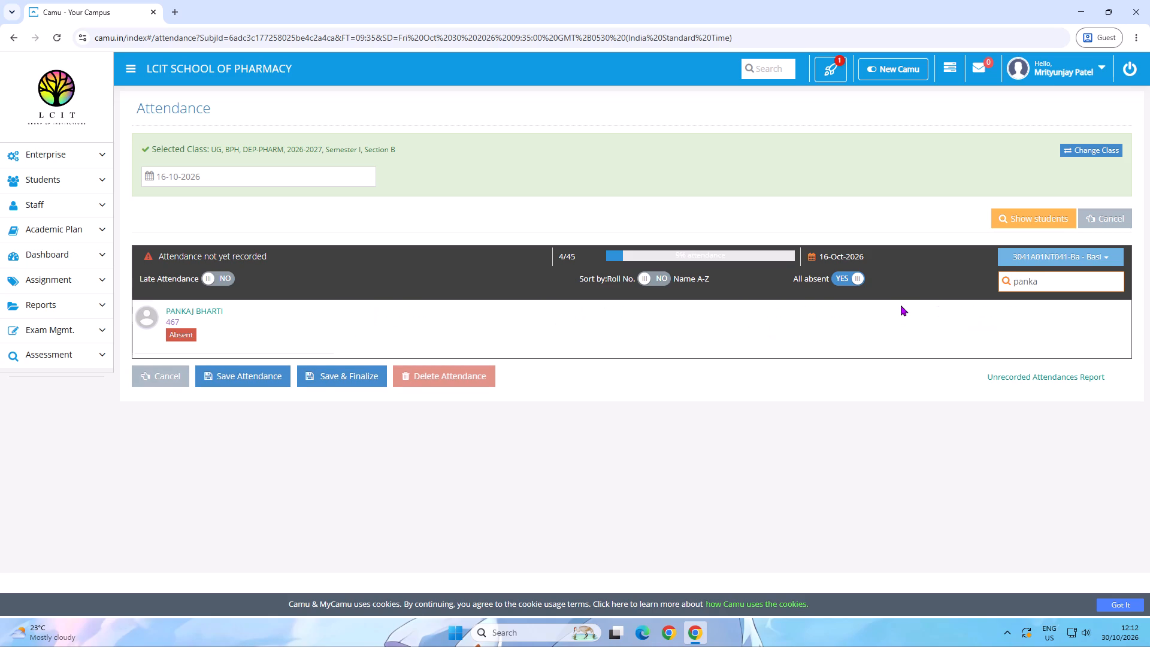
{"action": "left_click", "coordinate": [205, 337]}
{"action": "left_click", "coordinate": [198, 333]}
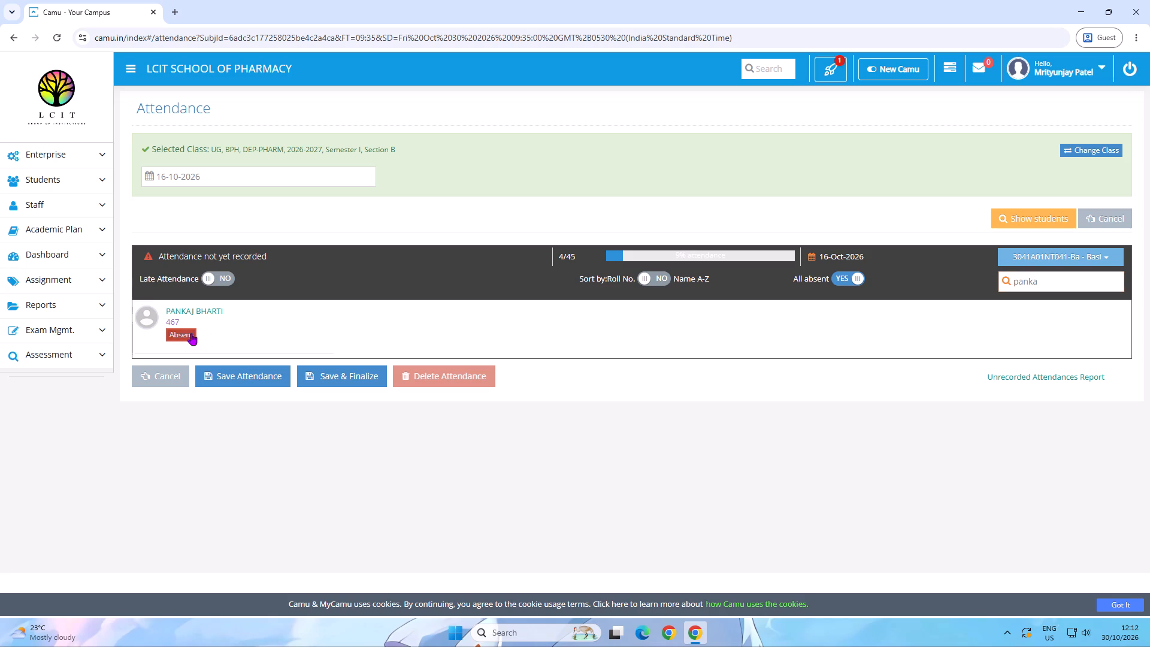
{"action": "left_click", "coordinate": [191, 333]}
Search the student list for "pramo" and mark the matching student present.
{"action": "left_click_drag", "start_coordinate": [1049, 279], "coordinate": [934, 283]}
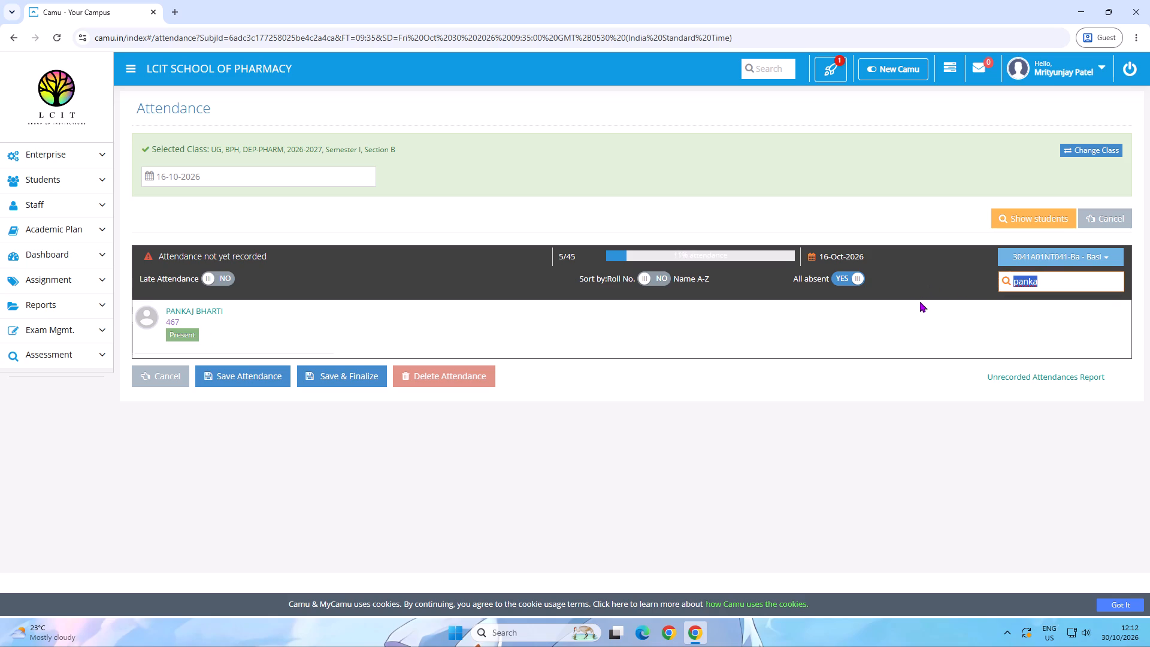
{"action": "key", "text": "p"}
{"action": "type", "text": "ramo"}
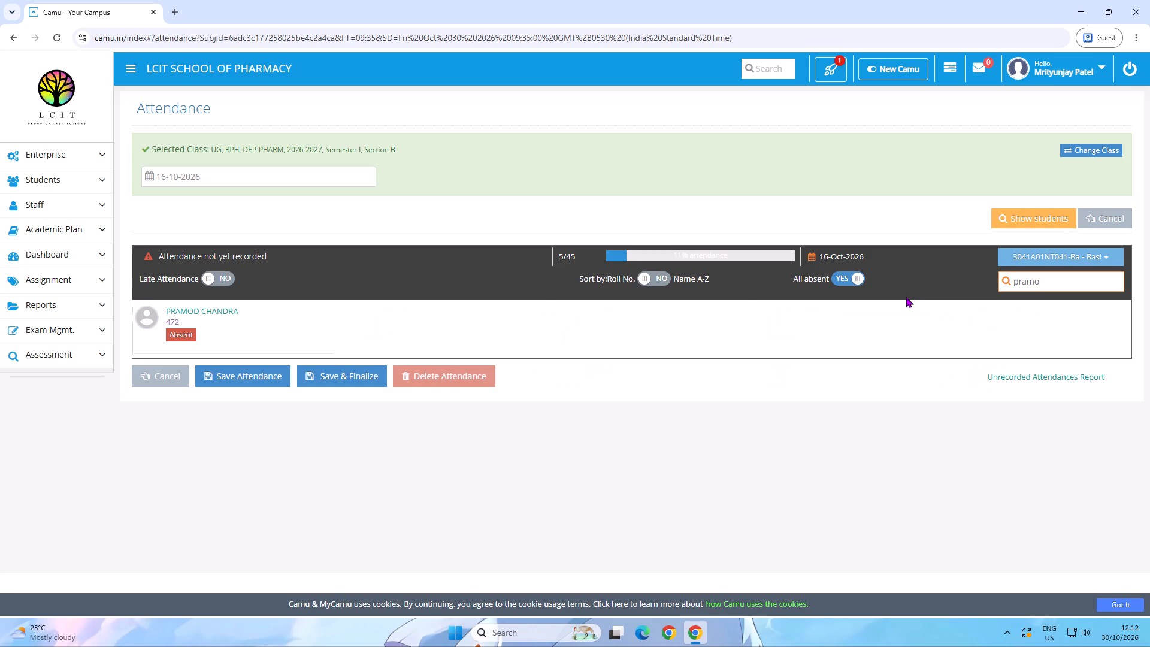
{"action": "left_click", "coordinate": [175, 334]}
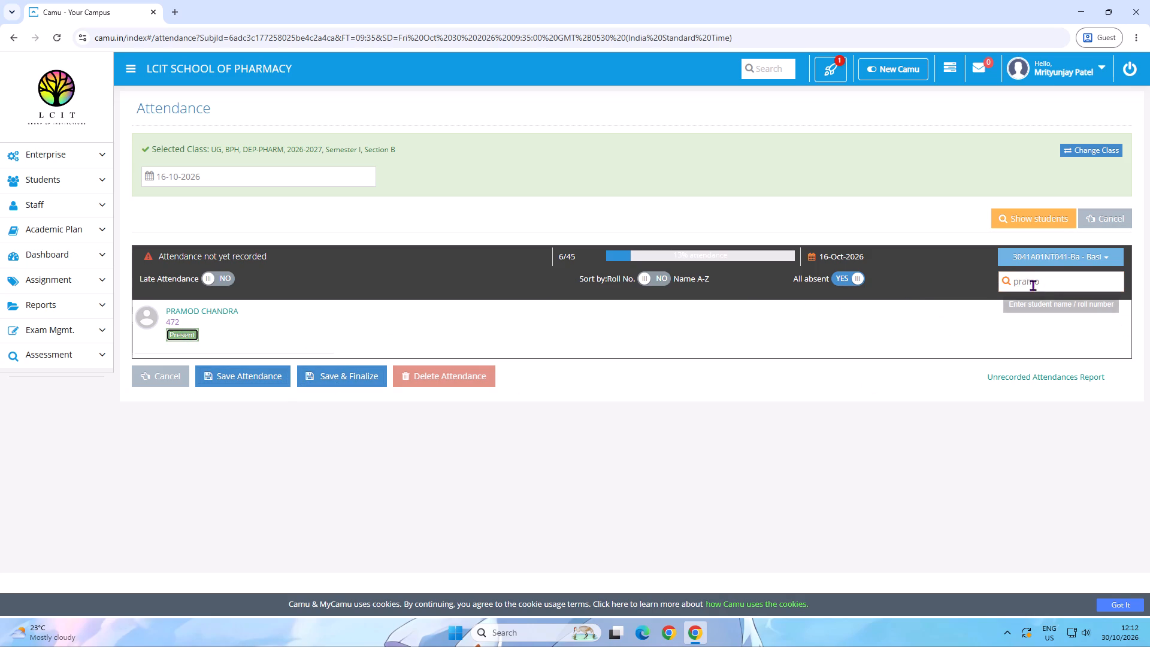
Search the student list for "pradee" and mark the matching student present.
{"action": "left_click_drag", "start_coordinate": [1051, 277], "coordinate": [918, 284]}
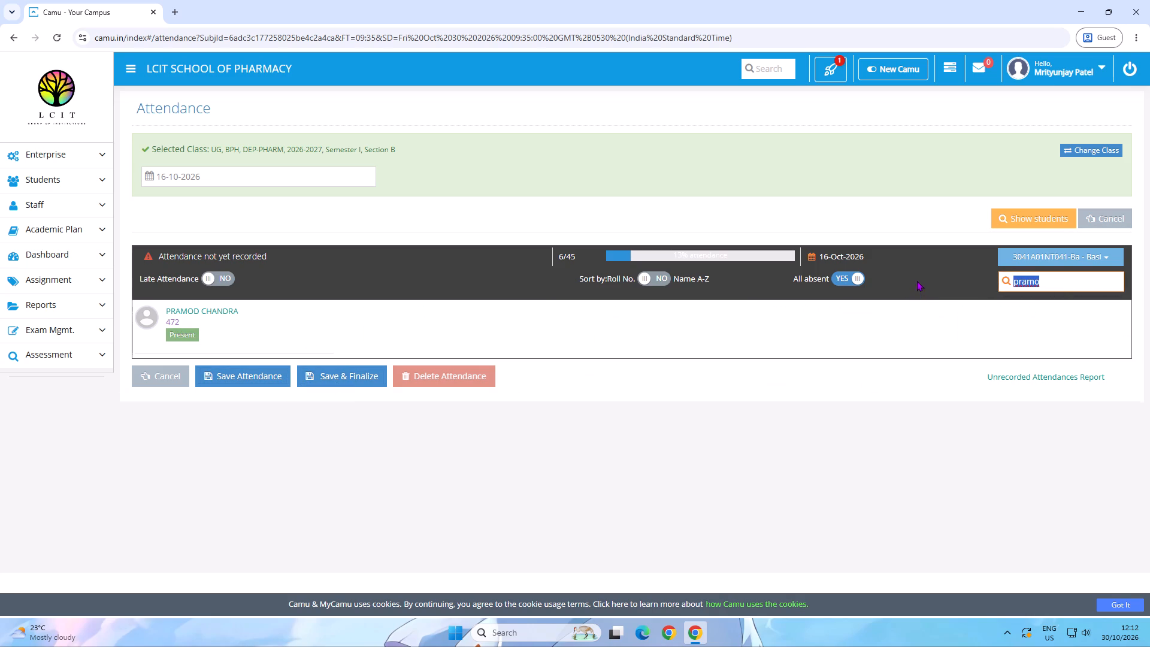
{"action": "key", "text": "p"}
{"action": "type", "text": "radee"}
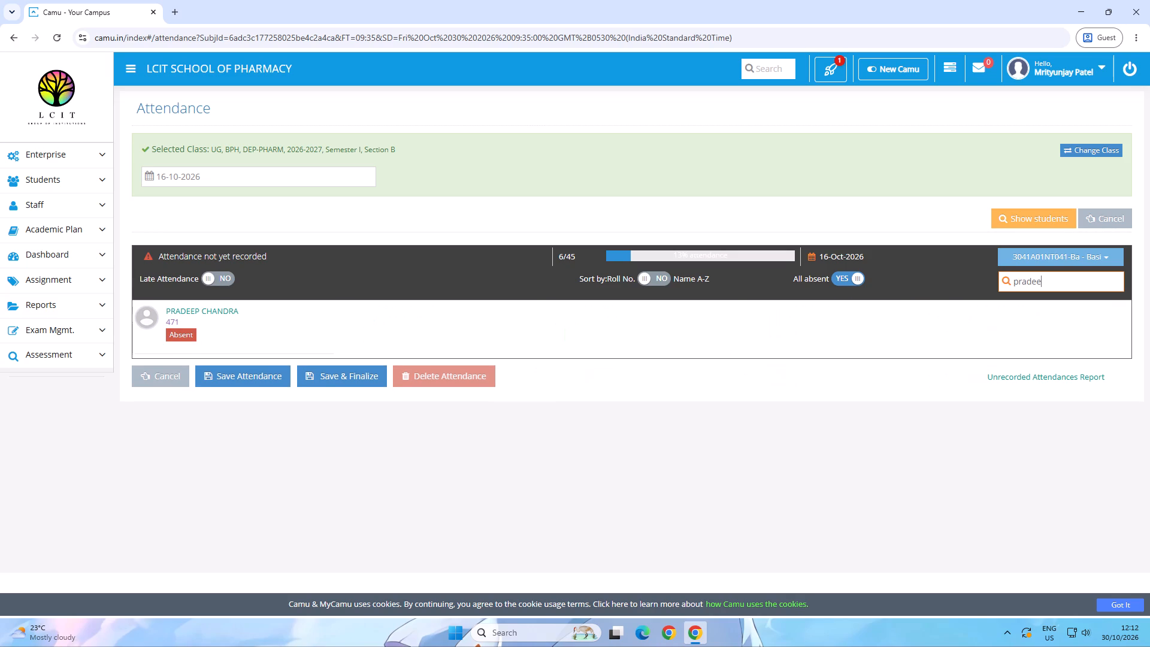
{"action": "left_click", "coordinate": [182, 335]}
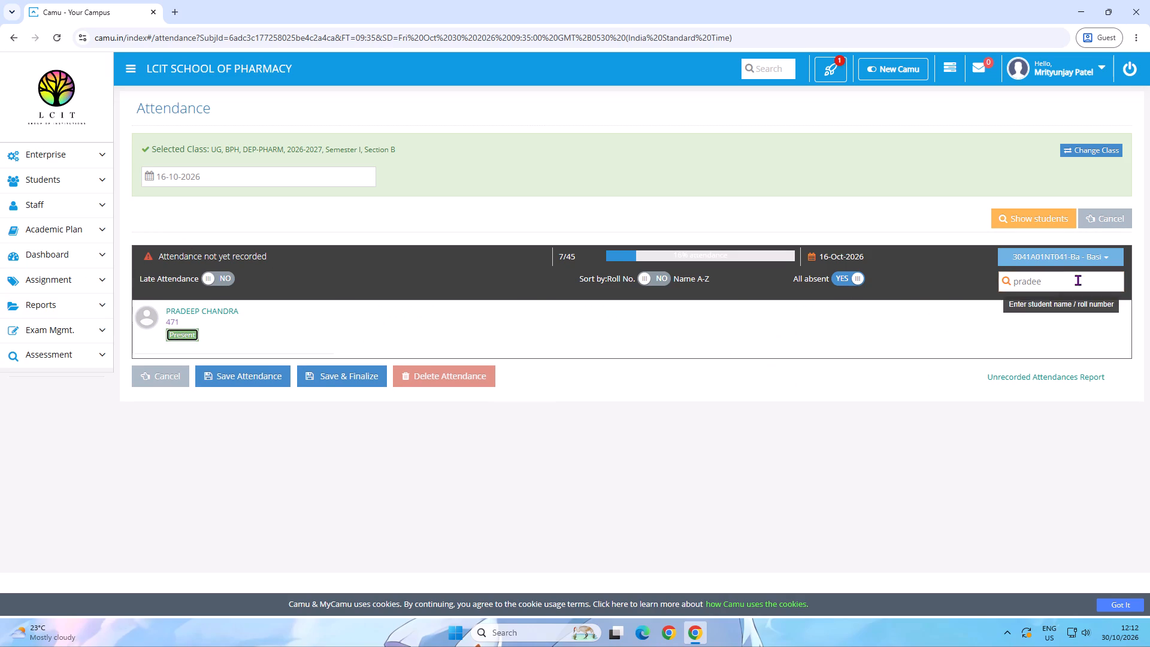
Search the student list for "prince" and mark the matching student present.
{"action": "left_click_drag", "start_coordinate": [1075, 280], "coordinate": [907, 290]}
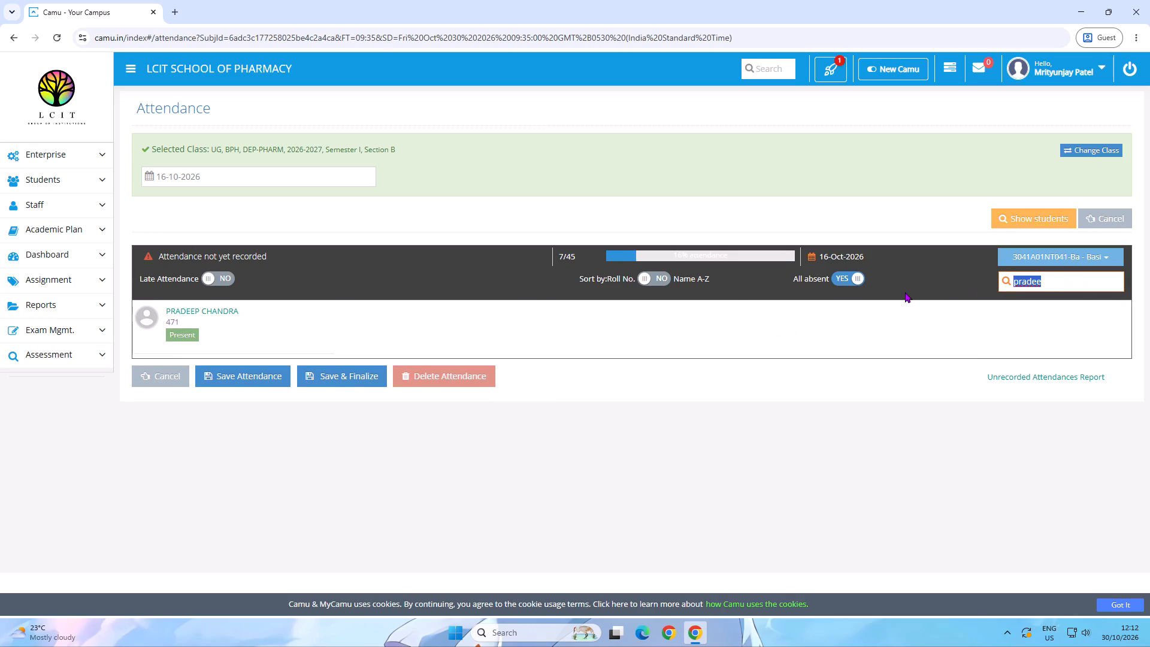
{"action": "key", "text": "p"}
{"action": "type", "text": "ri"}
{"action": "type", "text": "nce"}
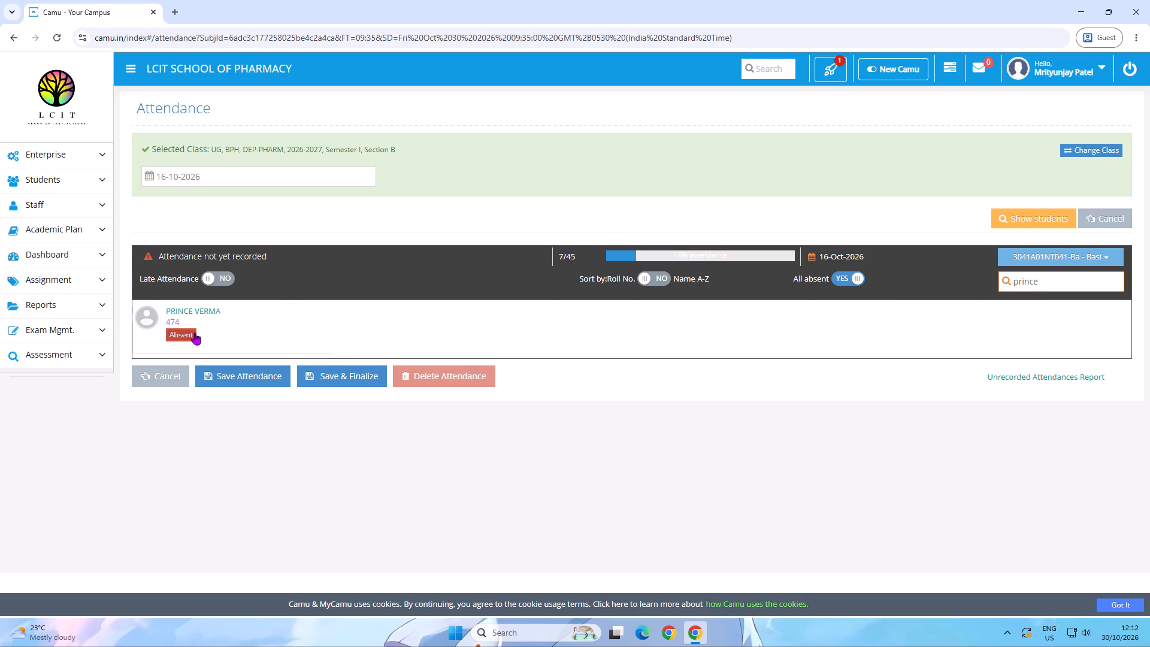
{"action": "left_click", "coordinate": [195, 332]}
Search the student list for "yoge" and mark the matching student present.
{"action": "left_click_drag", "start_coordinate": [1045, 287], "coordinate": [878, 295]}
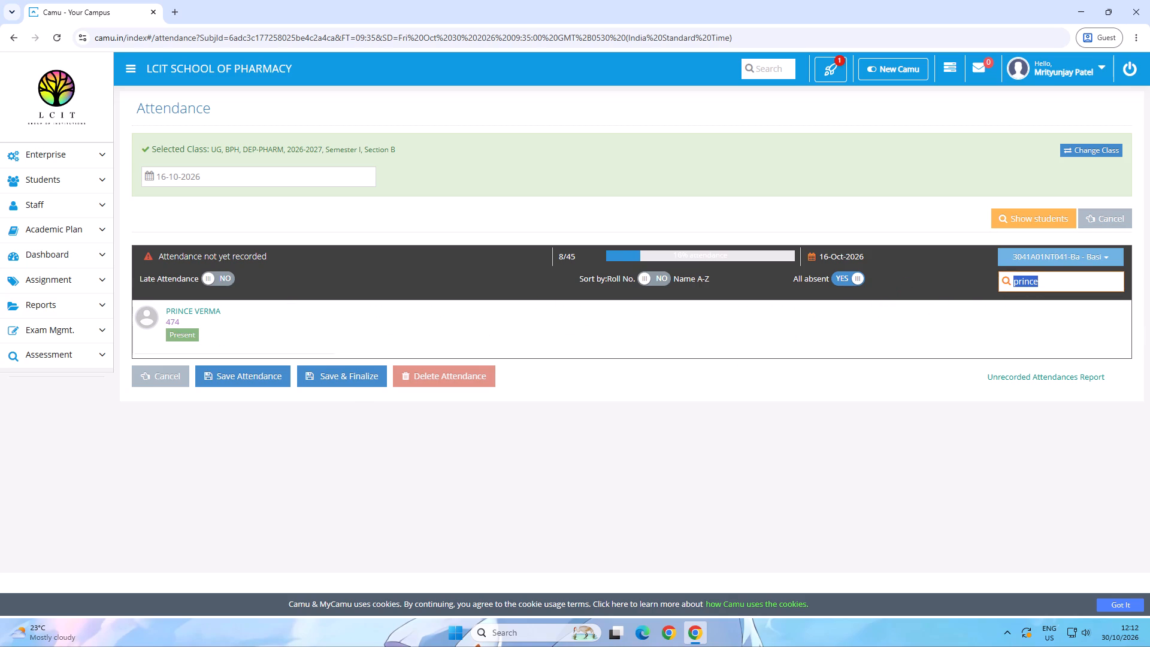
{"action": "key", "text": "y"}
{"action": "key", "text": "o"}
{"action": "type", "text": "gesndra"}
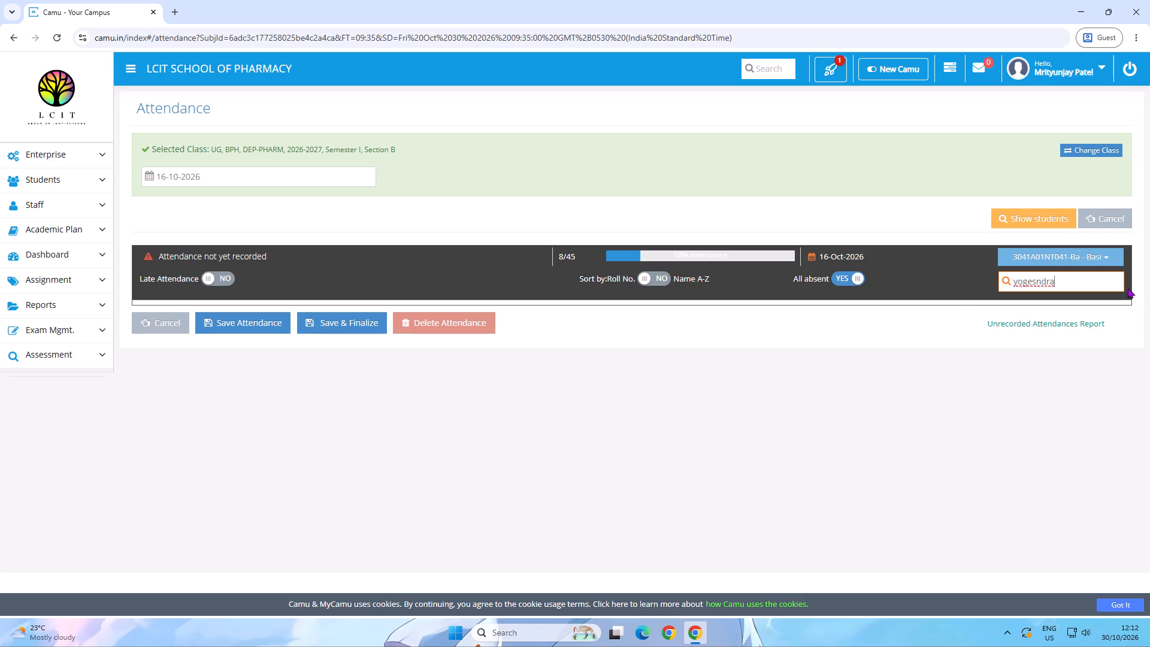
{"action": "key", "text": "BackSpace"}
{"action": "key", "text": "BackSpace"}
{"action": "key", "text": "BackSpace"}
{"action": "key", "text": "BackSpace"}
{"action": "key", "text": "BackSpace"}
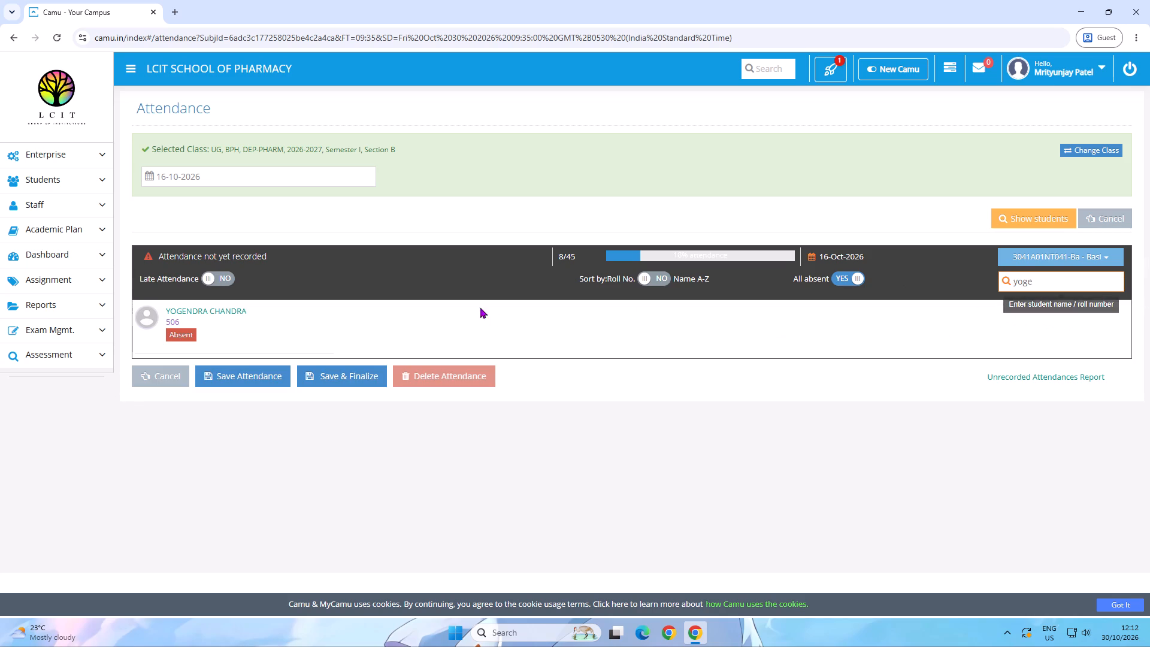
{"action": "left_click", "coordinate": [161, 338]}
{"action": "left_click", "coordinate": [199, 335]}
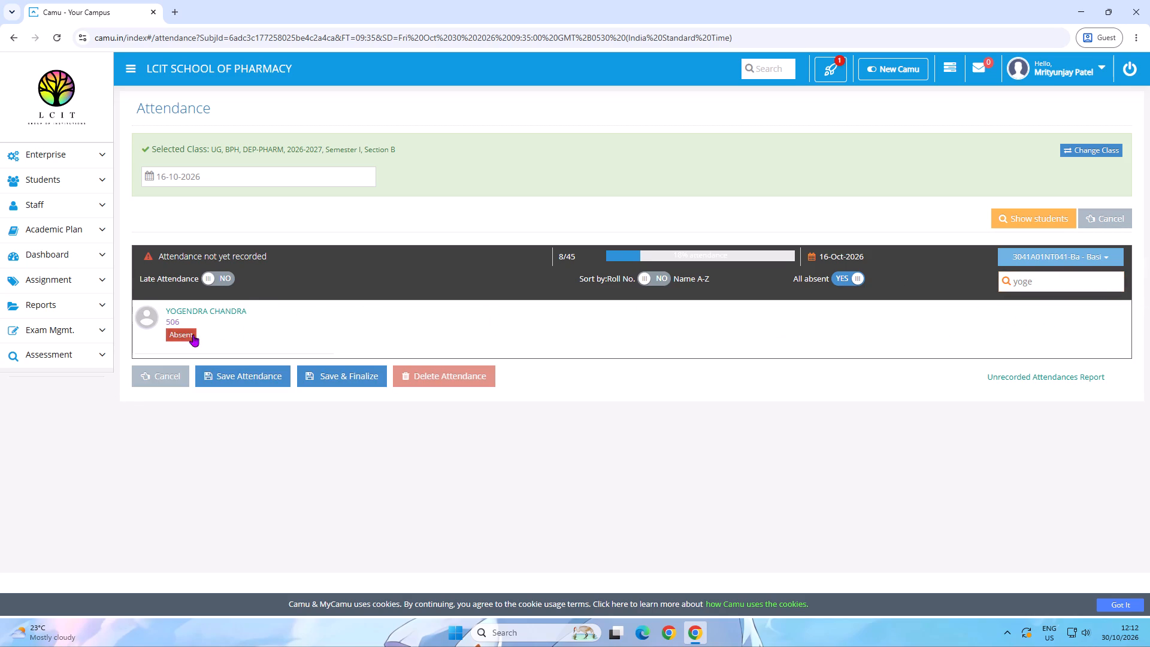
{"action": "left_click", "coordinate": [193, 334]}
Search the student list for "tej" and mark the matching student present.
{"action": "left_click_drag", "start_coordinate": [1075, 286], "coordinate": [888, 296]}
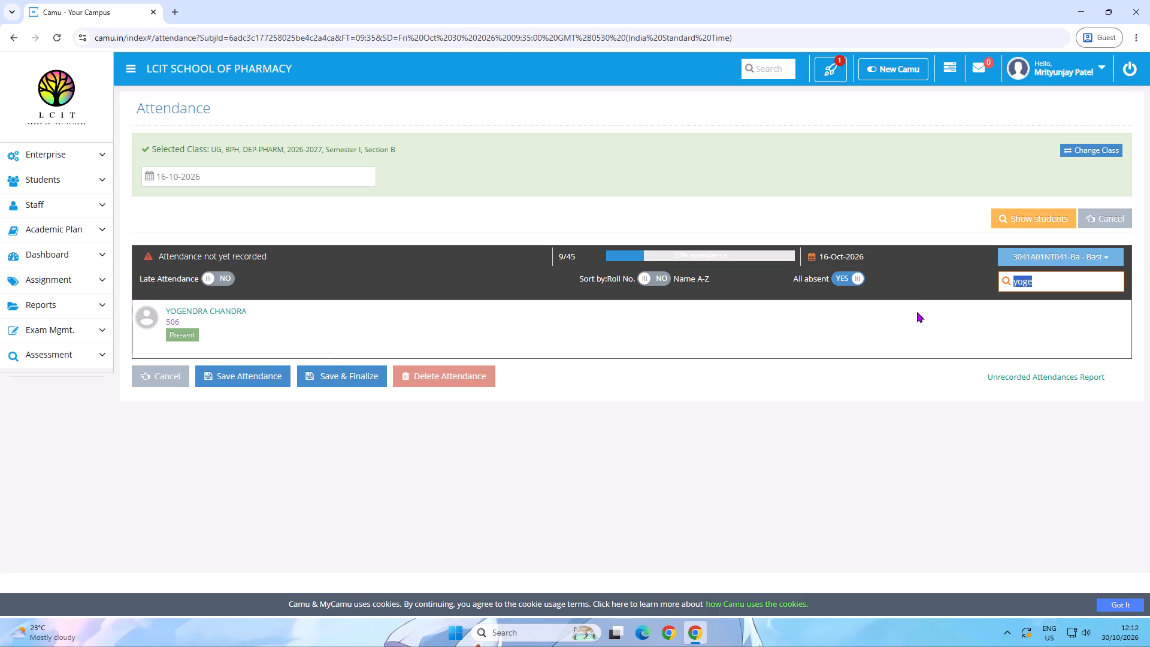
{"action": "type", "text": "te"}
{"action": "key", "text": "j"}
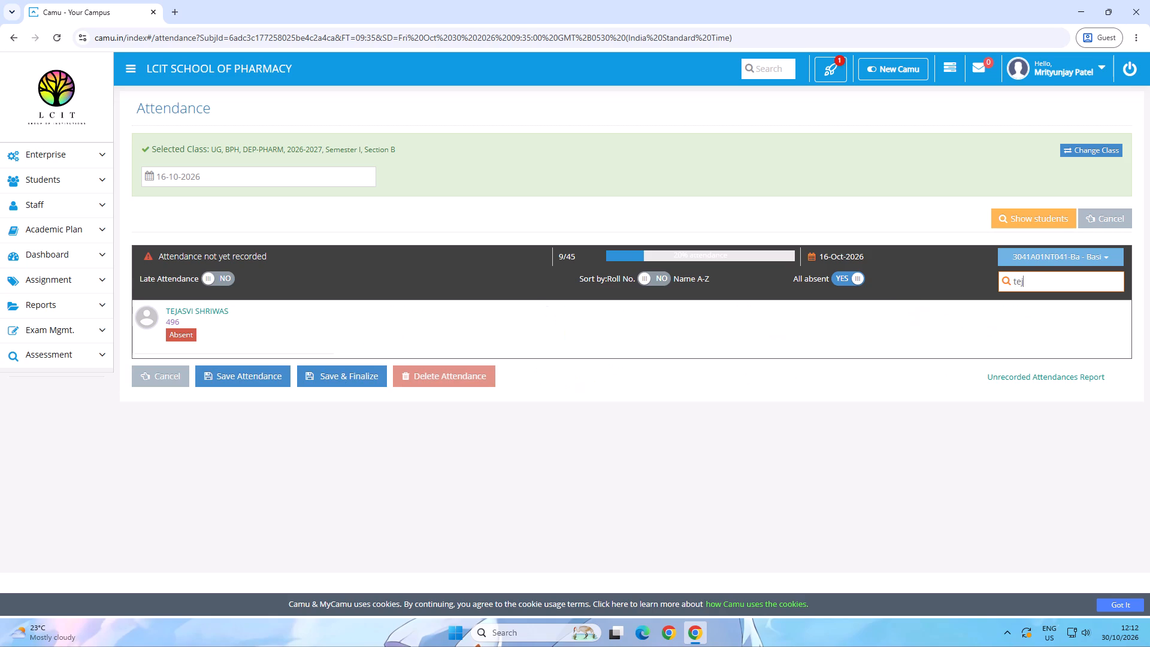
{"action": "left_click", "coordinate": [174, 335]}
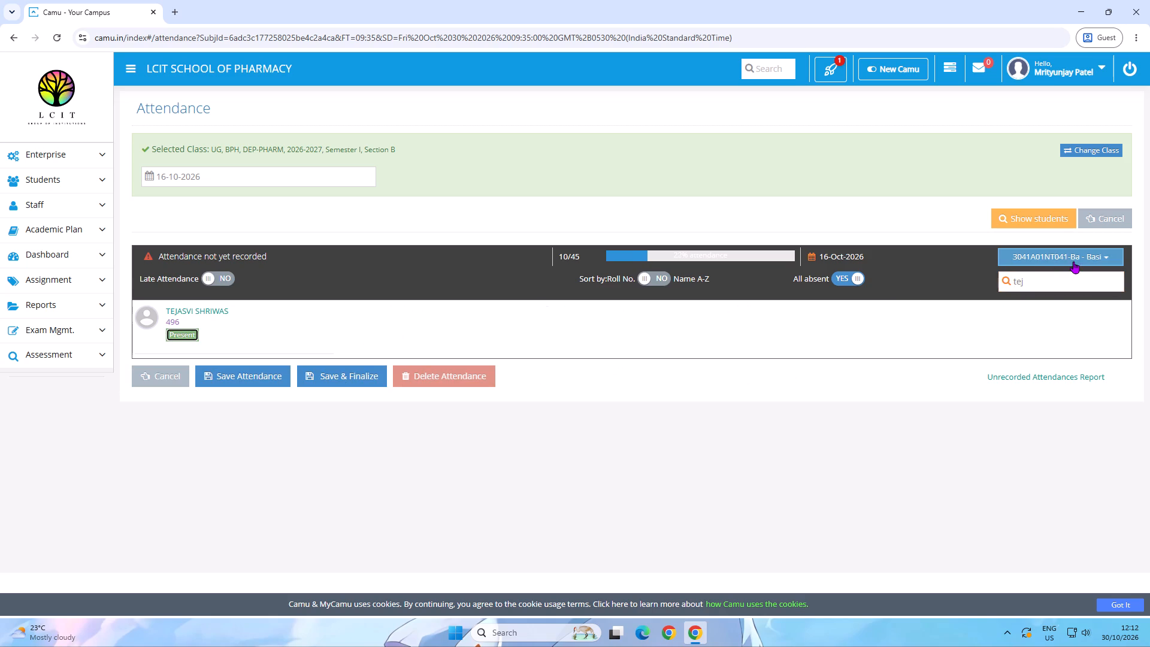
Search the student list for "tushar" and mark the matching student present.
{"action": "left_click_drag", "start_coordinate": [1049, 282], "coordinate": [923, 305]}
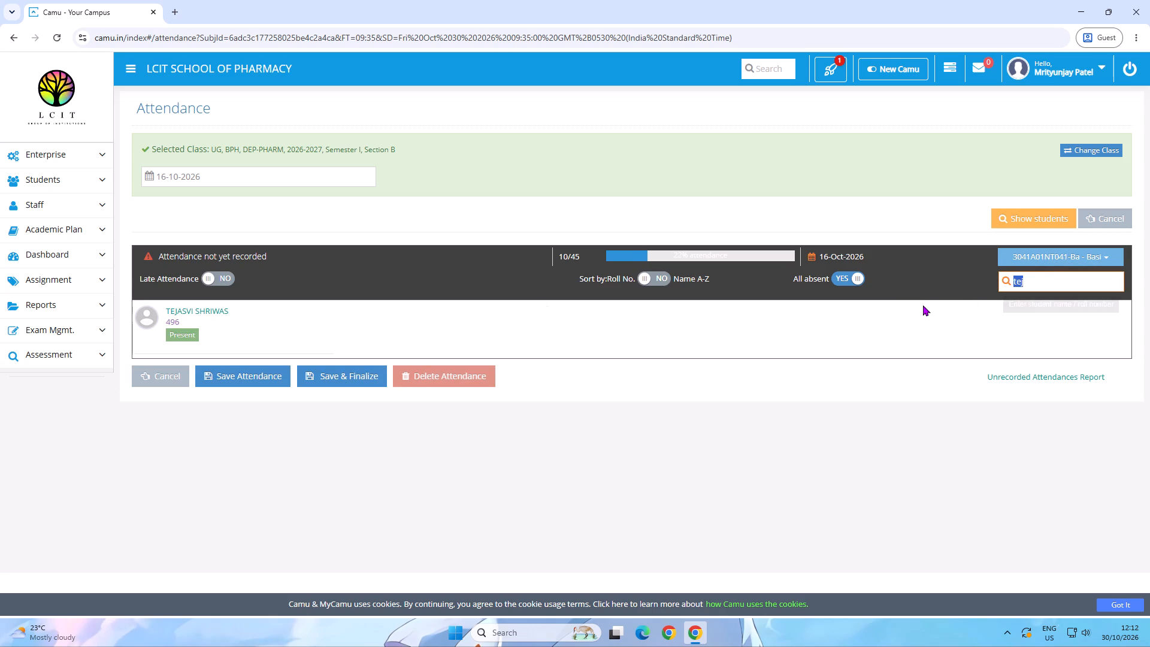
{"action": "type", "text": "tush"}
{"action": "type", "text": "ar"}
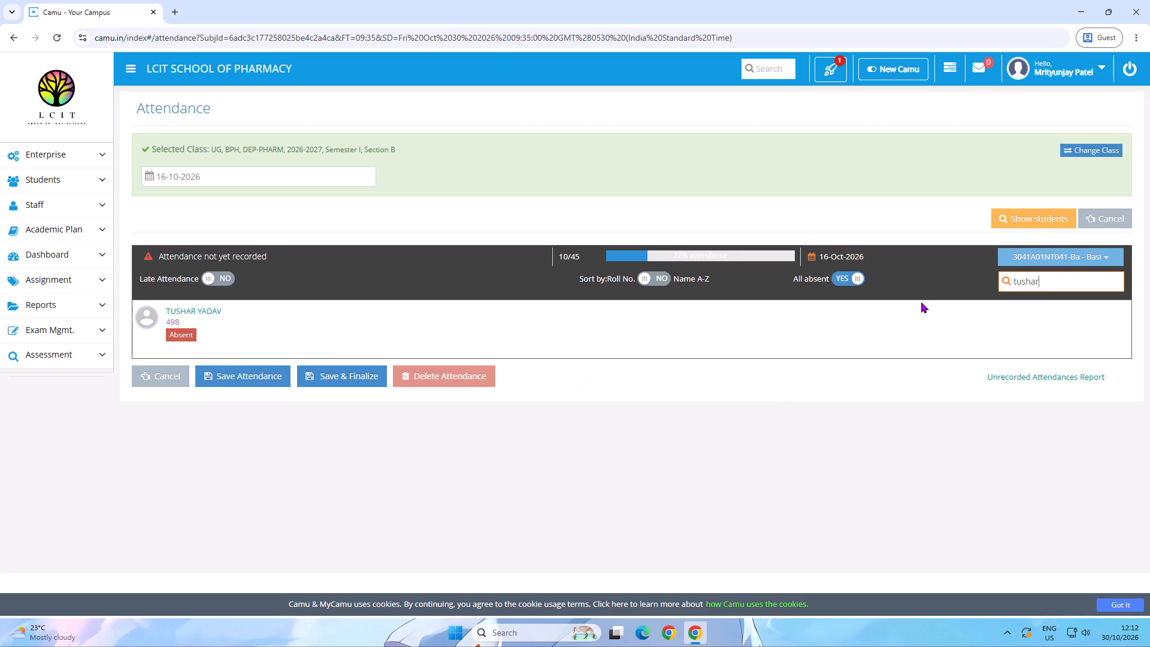
{"action": "left_click", "coordinate": [194, 326]}
{"action": "left_click", "coordinate": [192, 331]}
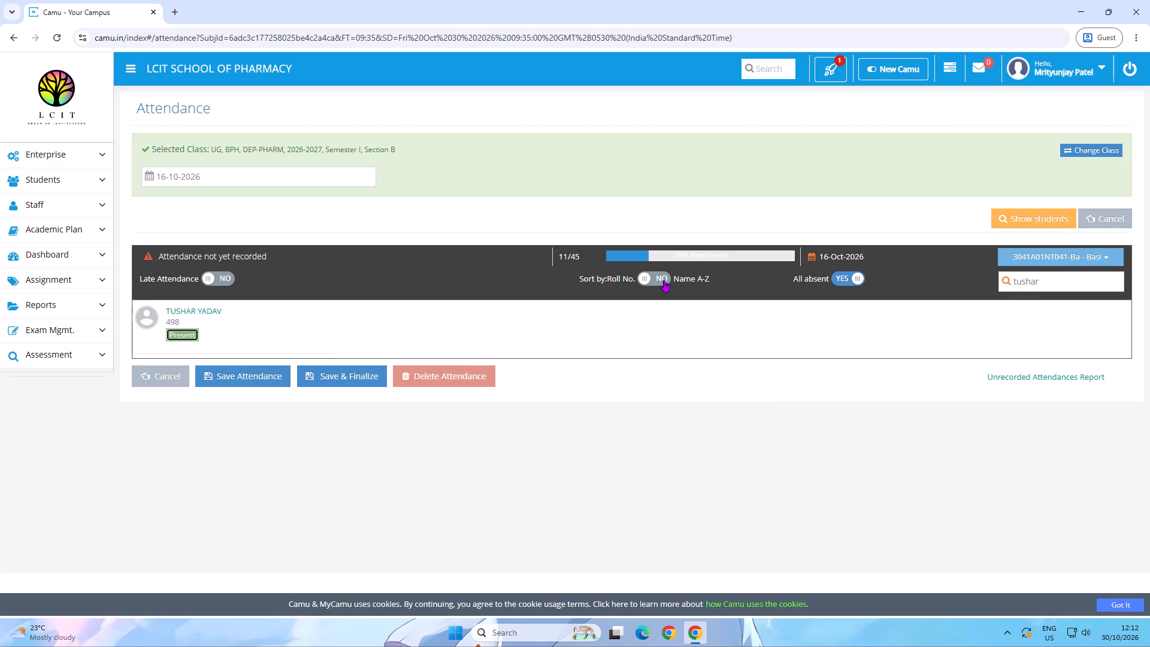
Search the student list for "tw" and mark the matching student present.
{"action": "left_click_drag", "start_coordinate": [1046, 276], "coordinate": [936, 288]}
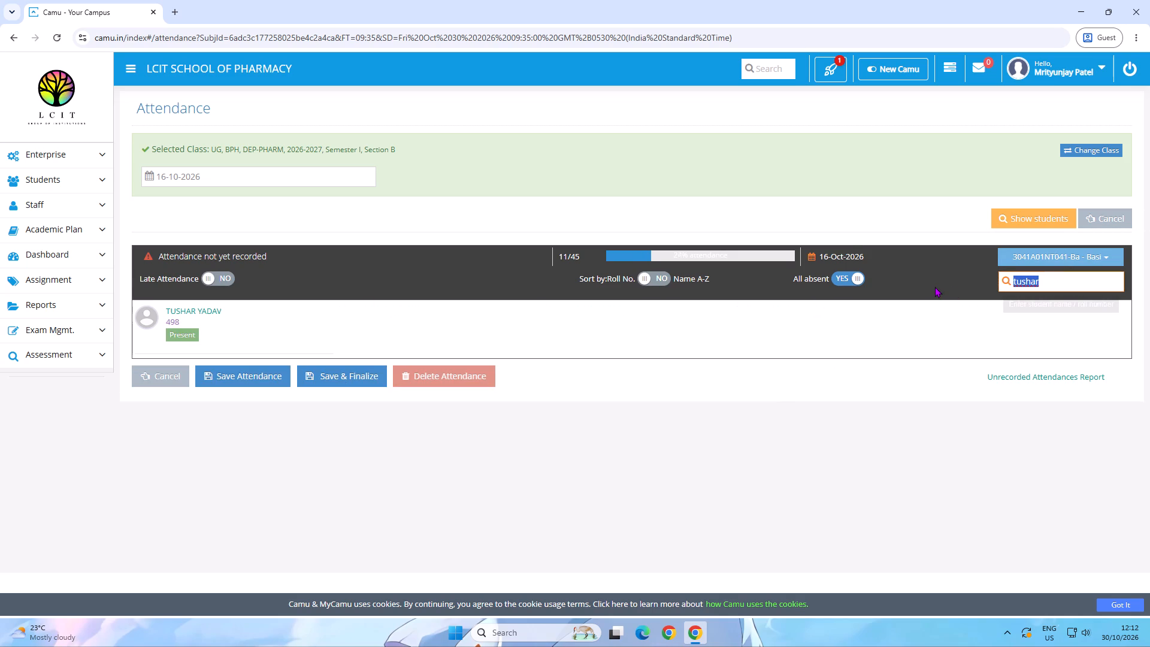
{"action": "type", "text": "tw"}
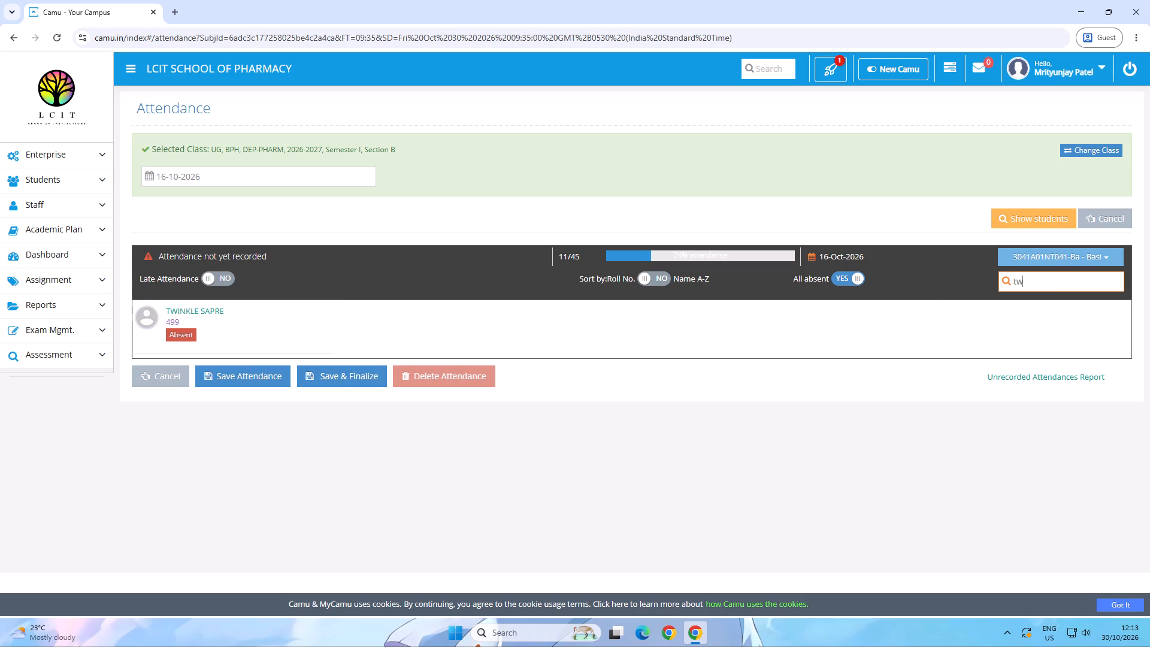
{"action": "left_click_drag", "start_coordinate": [184, 333], "coordinate": [195, 336]}
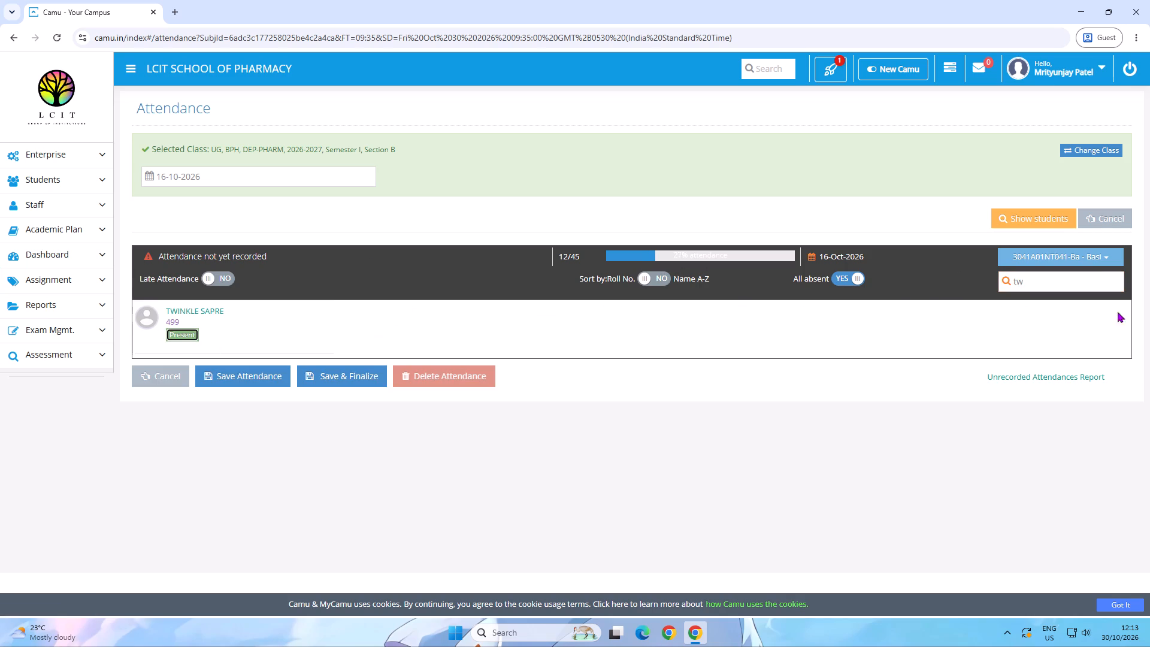
Search the student list for "su" and mark the second matching student present.
{"action": "left_click_drag", "start_coordinate": [1088, 265], "coordinate": [910, 292]}
{"action": "left_click_drag", "start_coordinate": [1028, 288], "coordinate": [892, 288]}
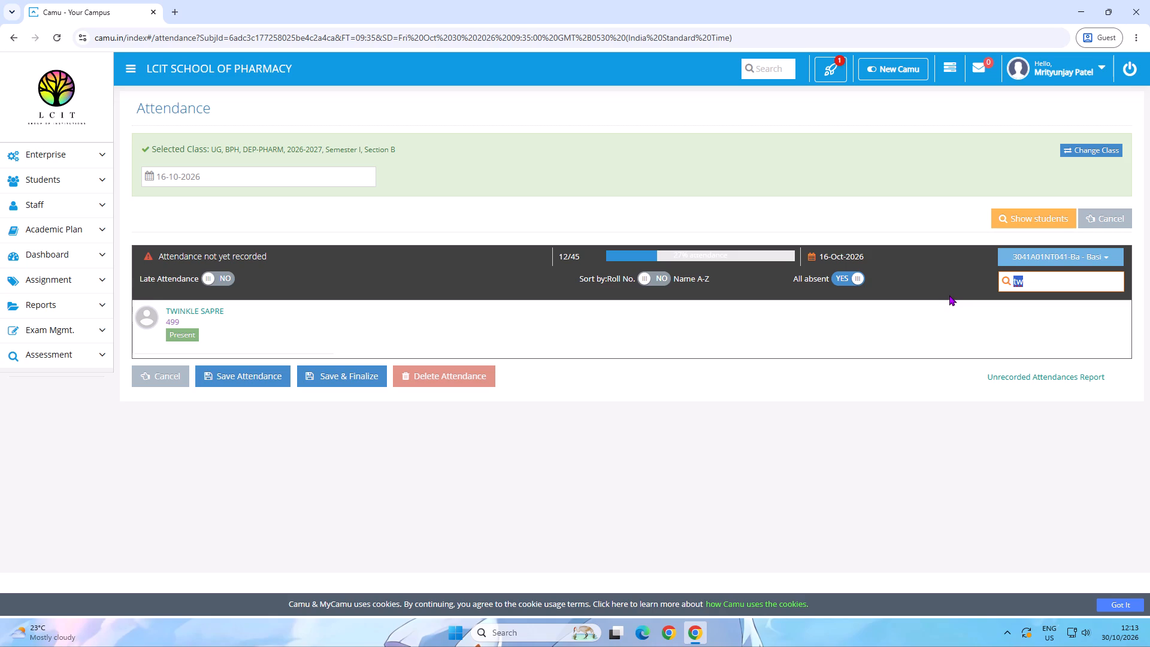
{"action": "key", "text": "s"}
{"action": "key", "text": "u"}
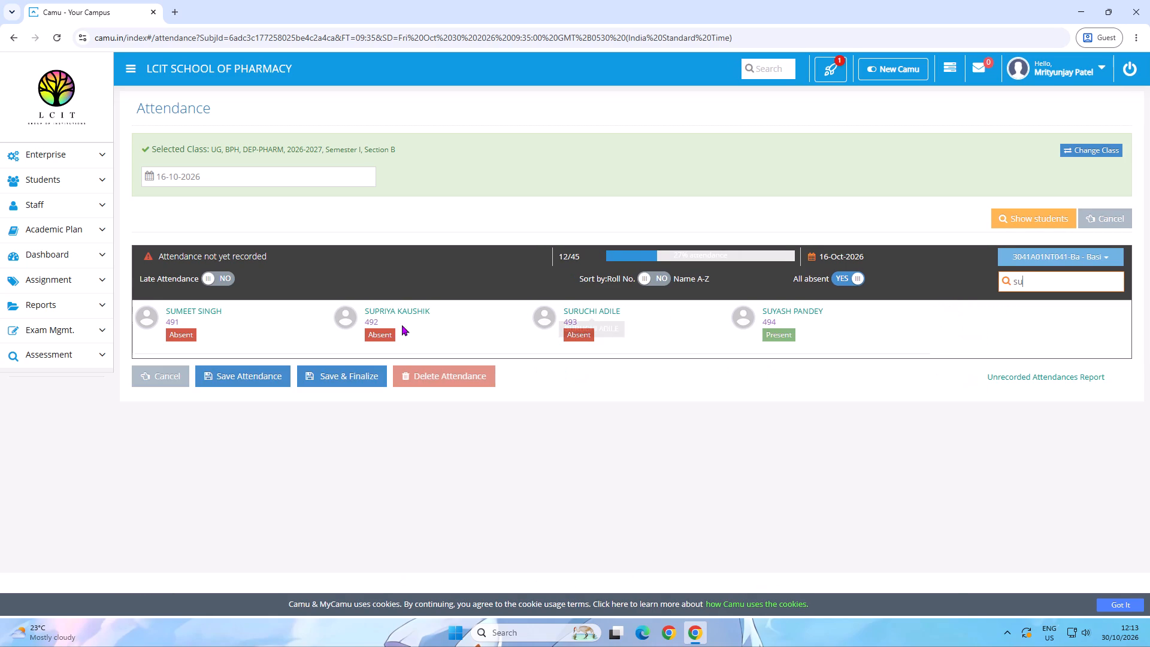
{"action": "left_click", "coordinate": [376, 332]}
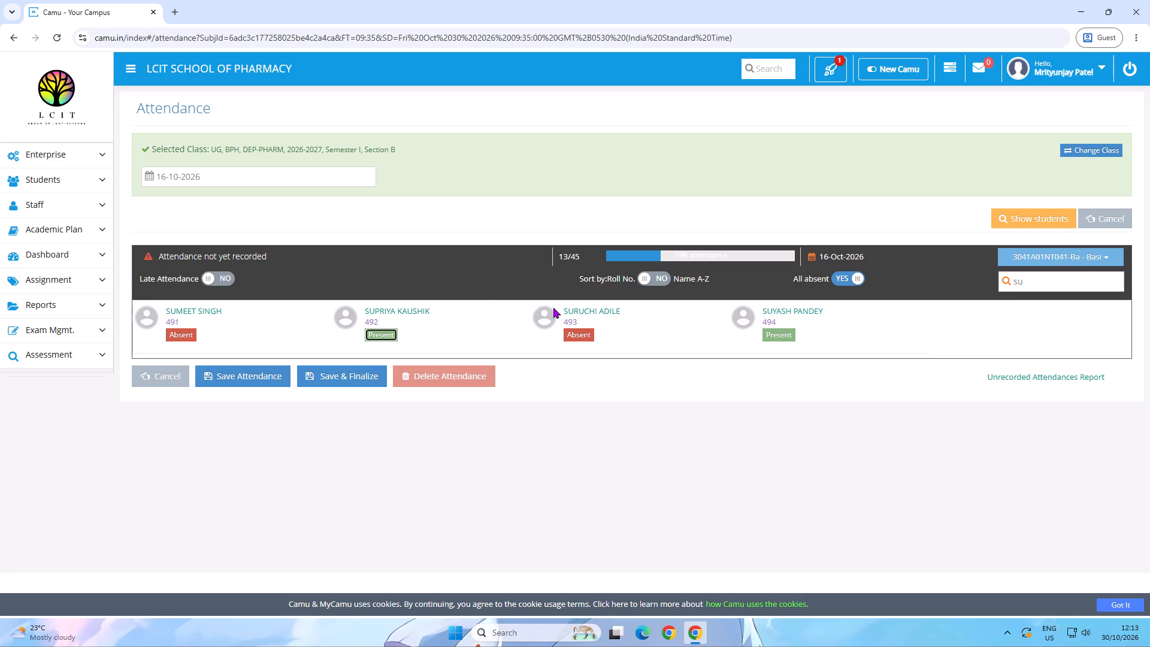
Search the student list for "sak" and mark the matching student present.
{"action": "key", "text": "BackSpace"}
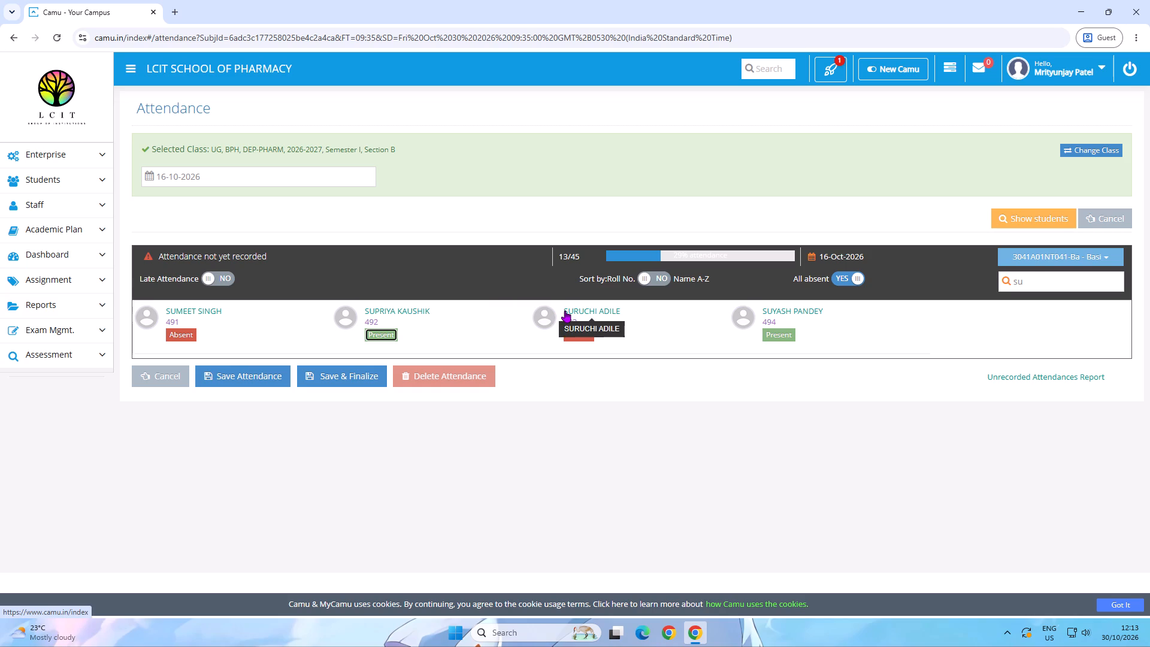
{"action": "left_click", "coordinate": [1034, 274]}
{"action": "key", "text": "BackSpace"}
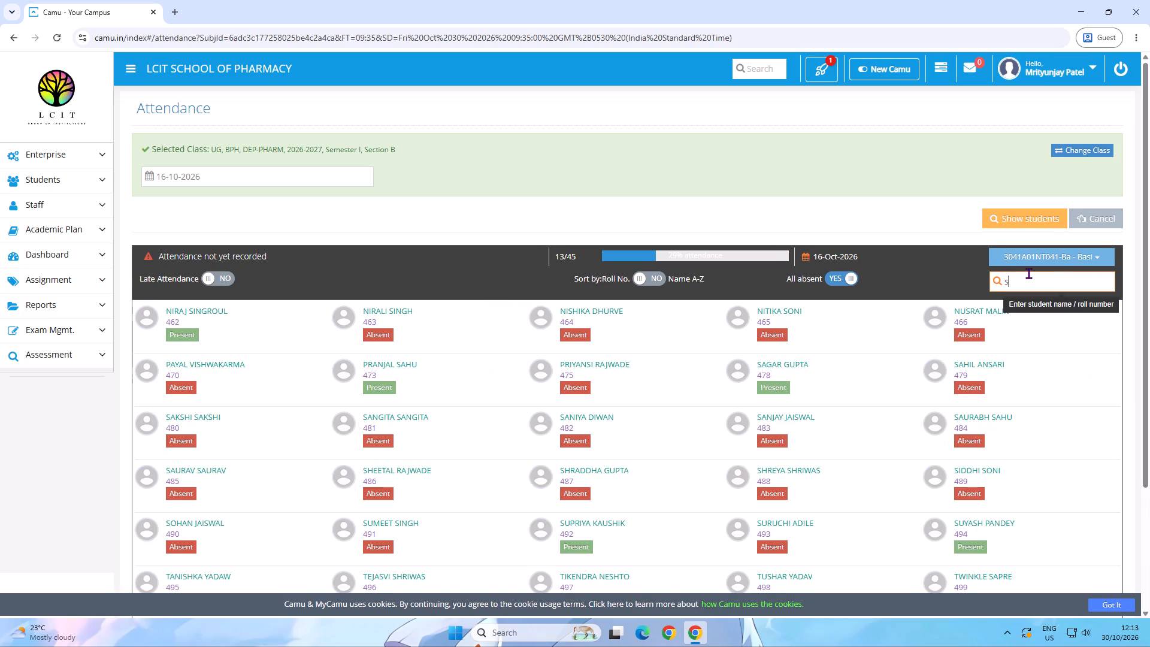
{"action": "key", "text": "a"}
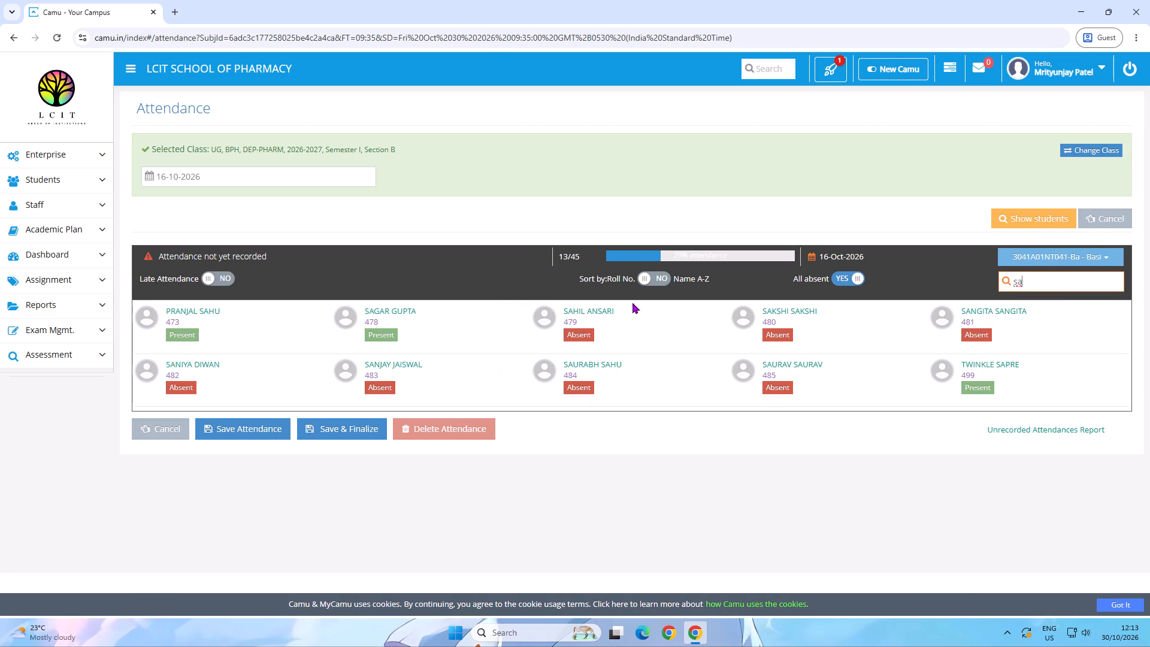
{"action": "key", "text": "k"}
{"action": "left_click", "coordinate": [174, 333]}
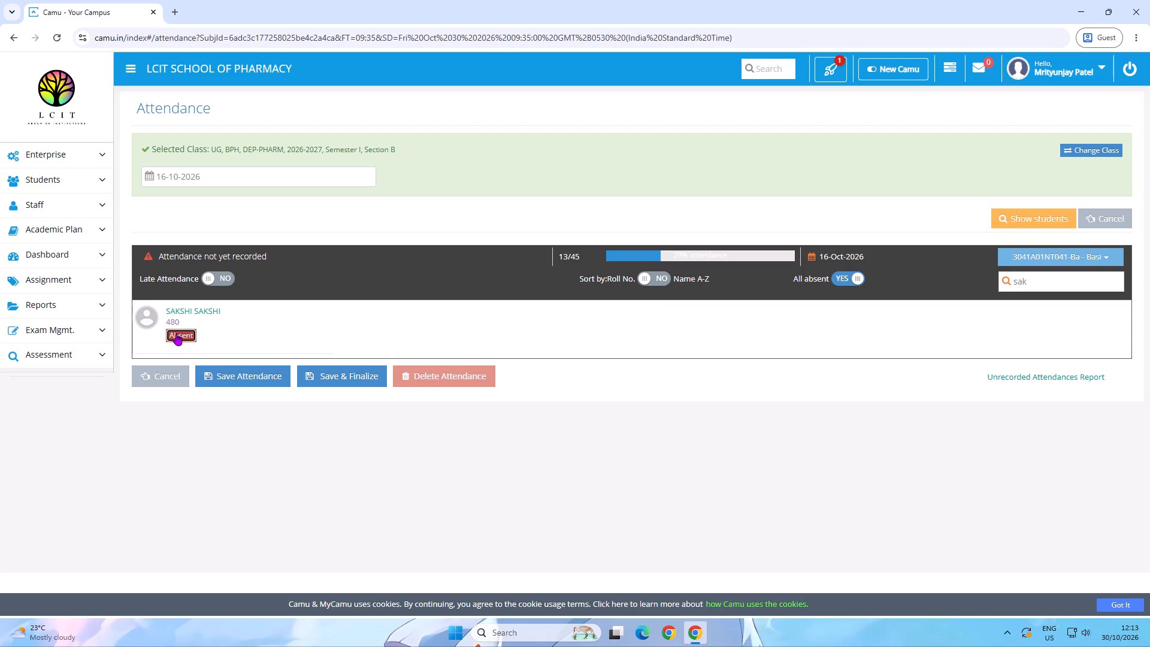
Search the student list for "var" and mark the matching student present.
{"action": "left_click_drag", "start_coordinate": [1051, 279], "coordinate": [789, 307]}
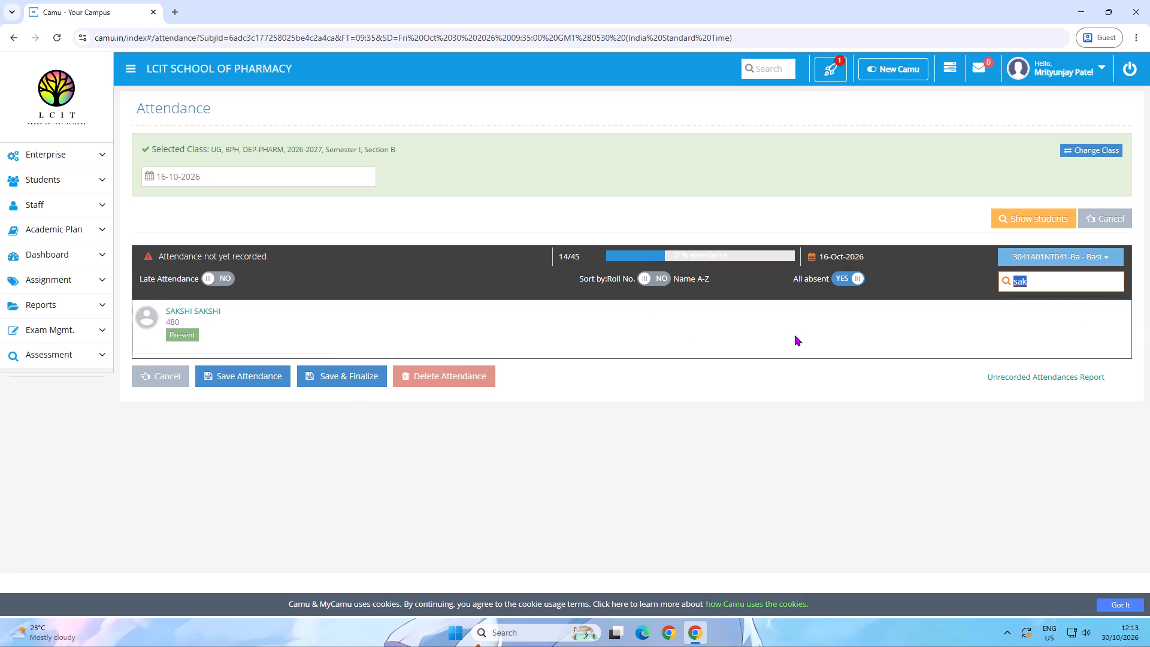
{"action": "key", "text": "v"}
{"action": "key", "text": "a"}
{"action": "key", "text": "r"}
{"action": "left_click", "coordinate": [196, 329]}
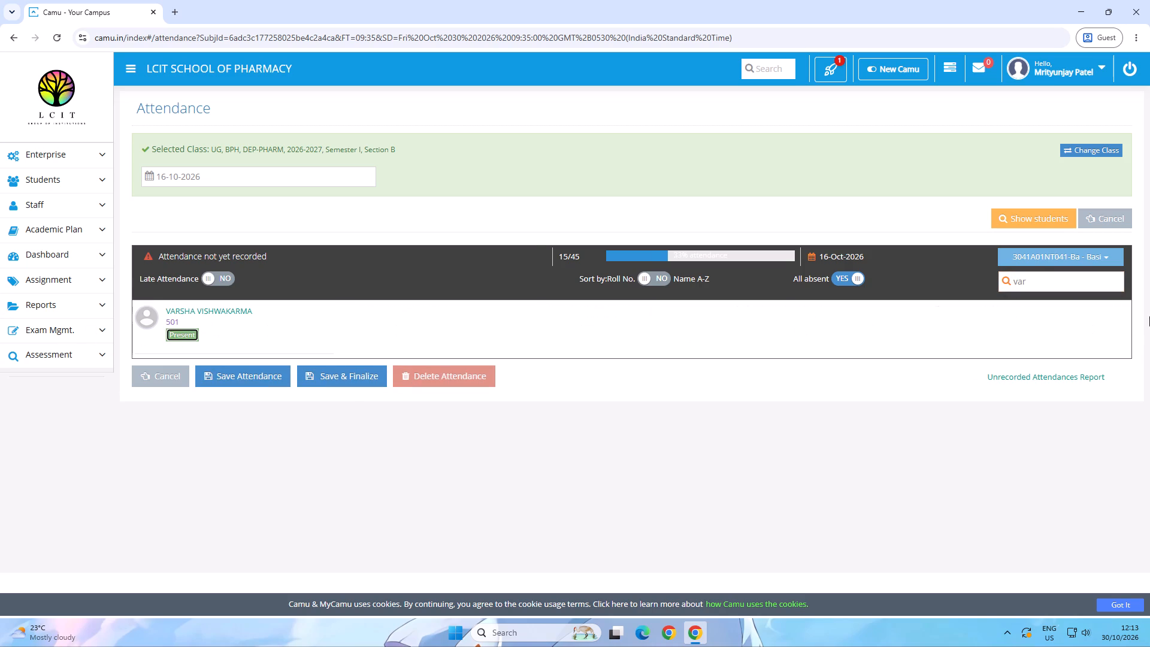
Search the student list for "pay" and mark the second matching student present.
{"action": "left_click", "coordinate": [1040, 273]}
{"action": "left_click_drag", "start_coordinate": [1040, 273], "coordinate": [750, 285]}
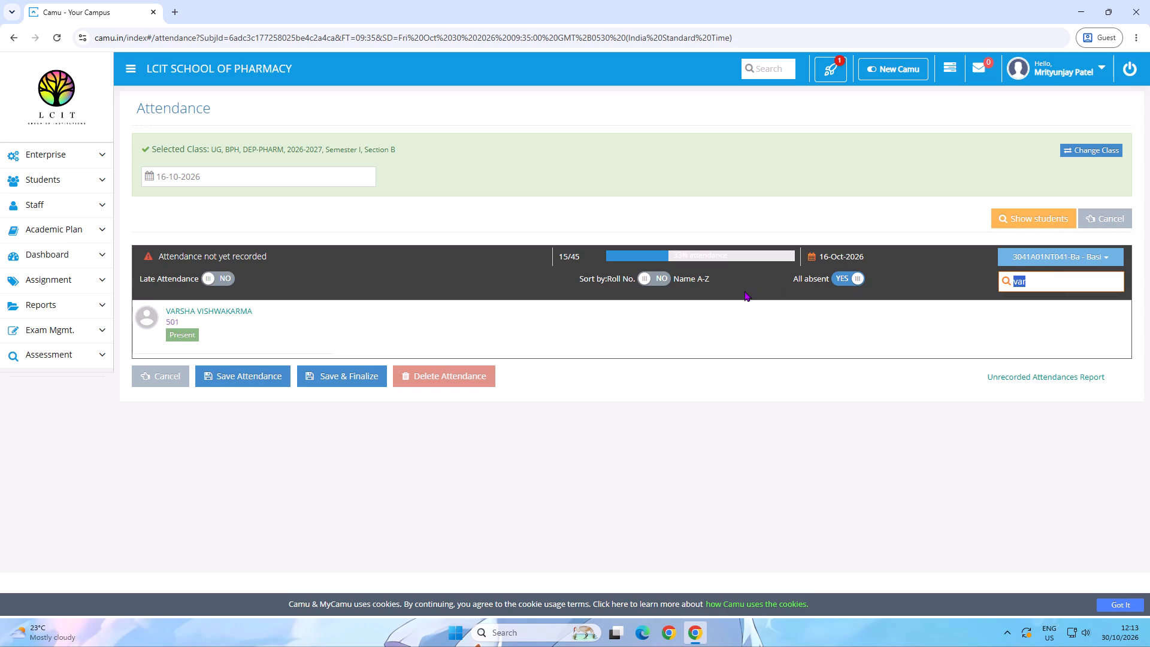
{"action": "type", "text": "pa"}
{"action": "key", "text": "y"}
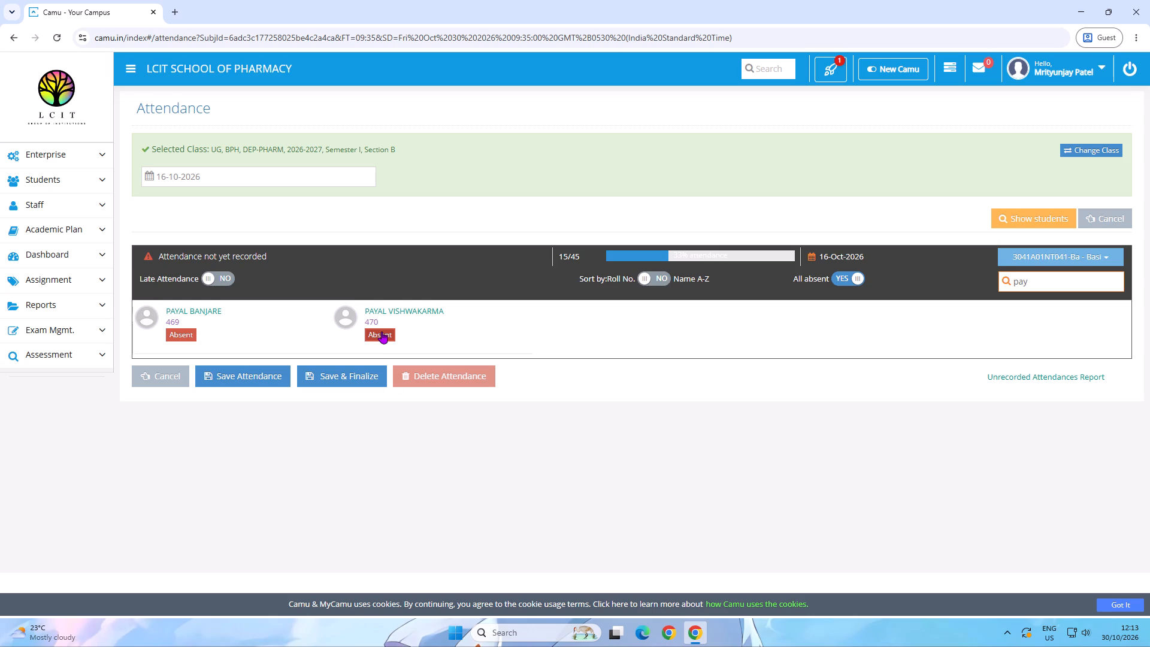
{"action": "left_click", "coordinate": [382, 331]}
Search the student list for "shre" and mark the matching student present.
{"action": "left_click_drag", "start_coordinate": [1060, 281], "coordinate": [952, 290]}
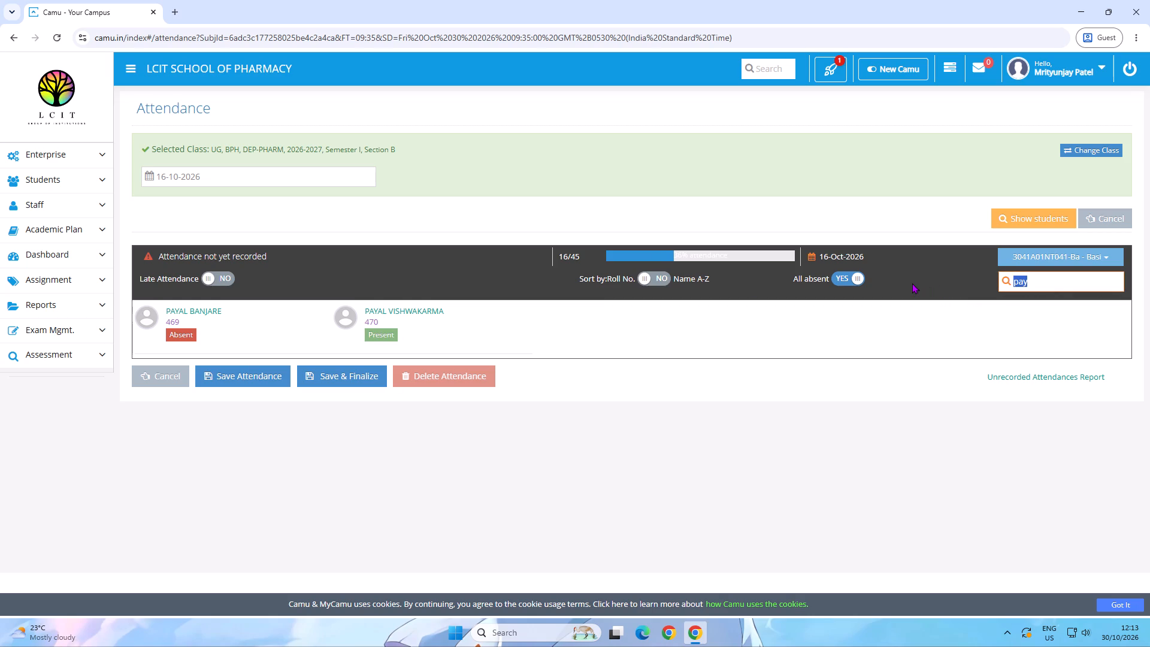
{"action": "key", "text": "s"}
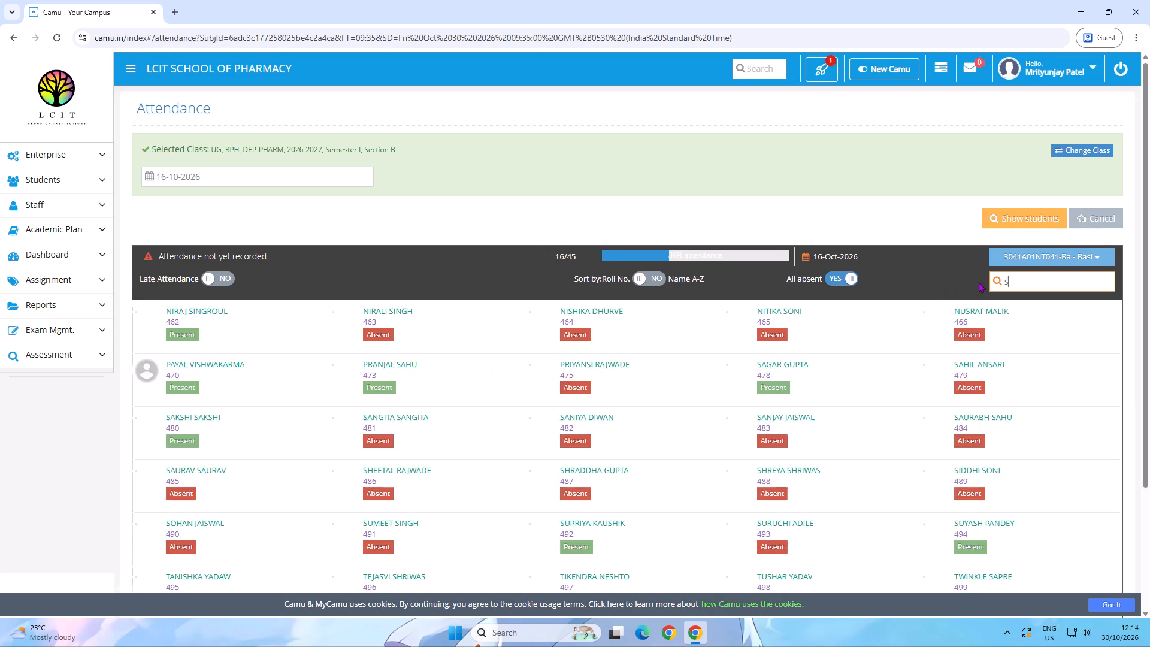
{"action": "key", "text": "h"}
{"action": "type", "text": "re"}
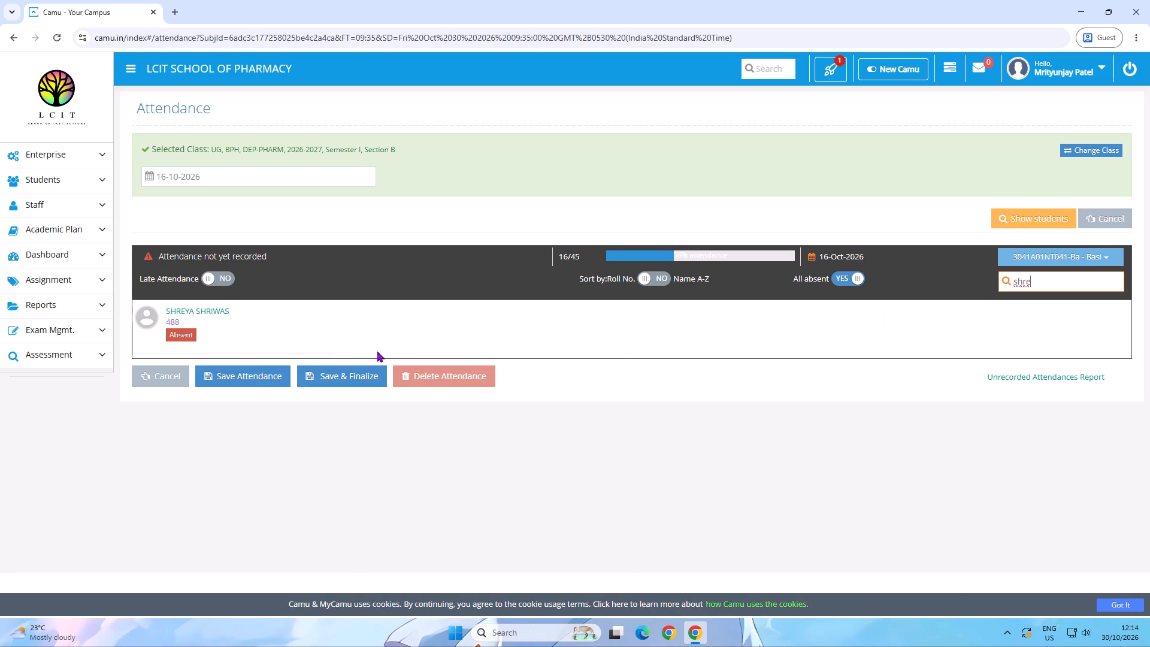
{"action": "left_click", "coordinate": [186, 328]}
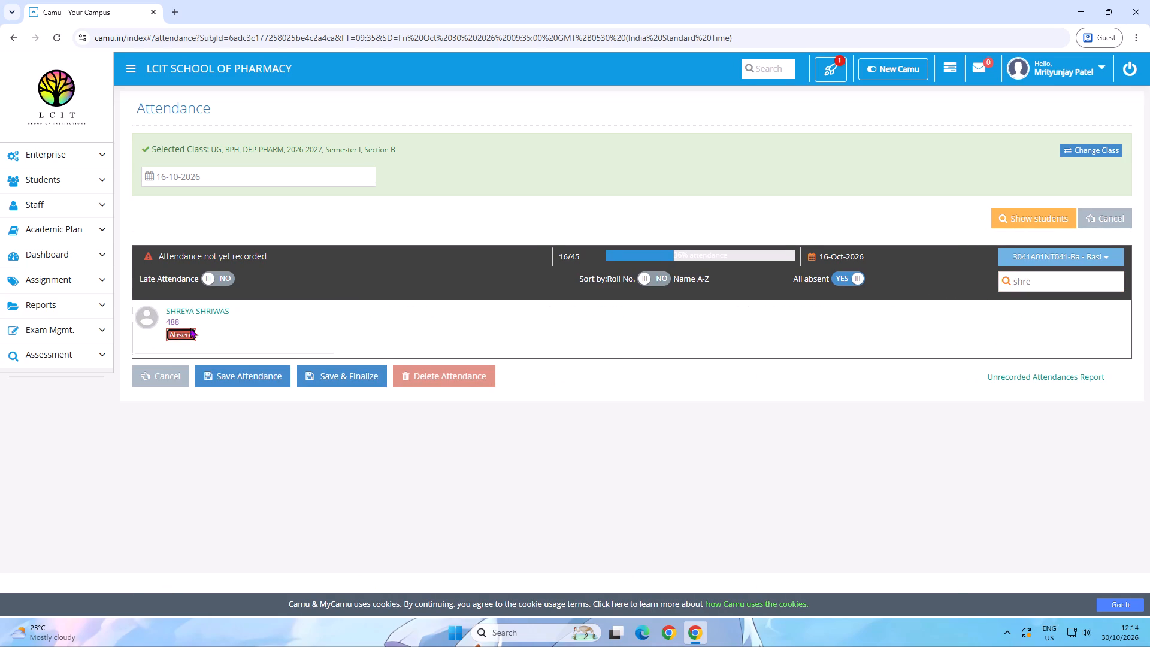
{"action": "left_click", "coordinate": [186, 328]}
{"action": "left_click", "coordinate": [193, 331]}
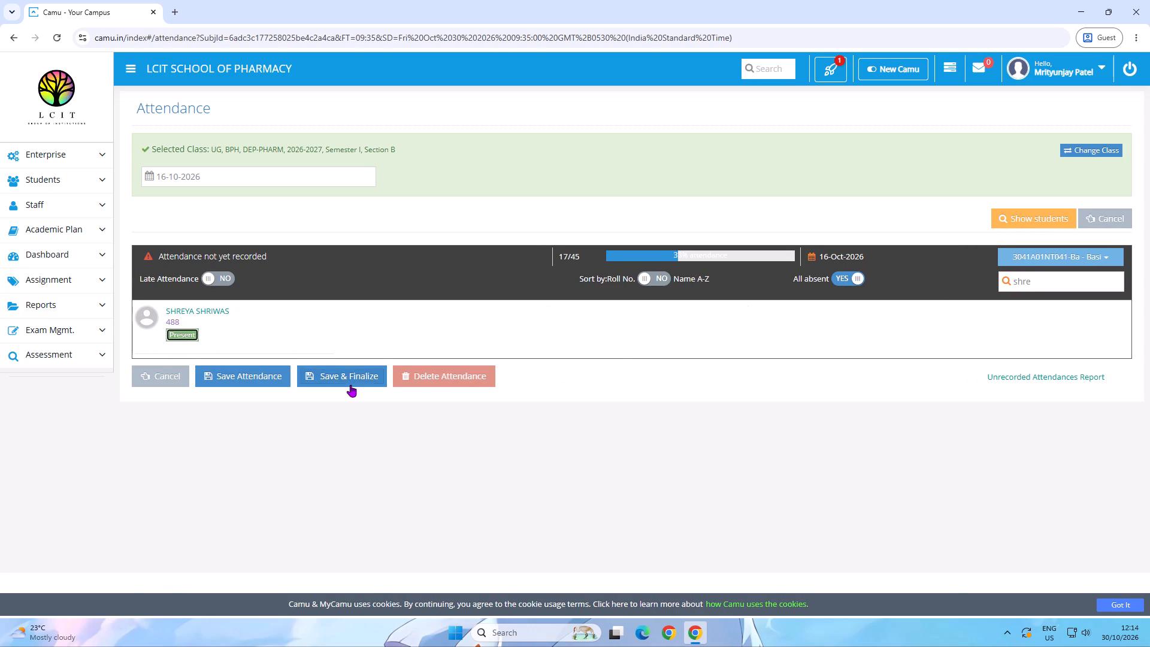
Save and finalize the 16-10-2026 attendance, applying it also to the 10:30 to 11:25 Python Programming period.
{"action": "left_click", "coordinate": [350, 385]}
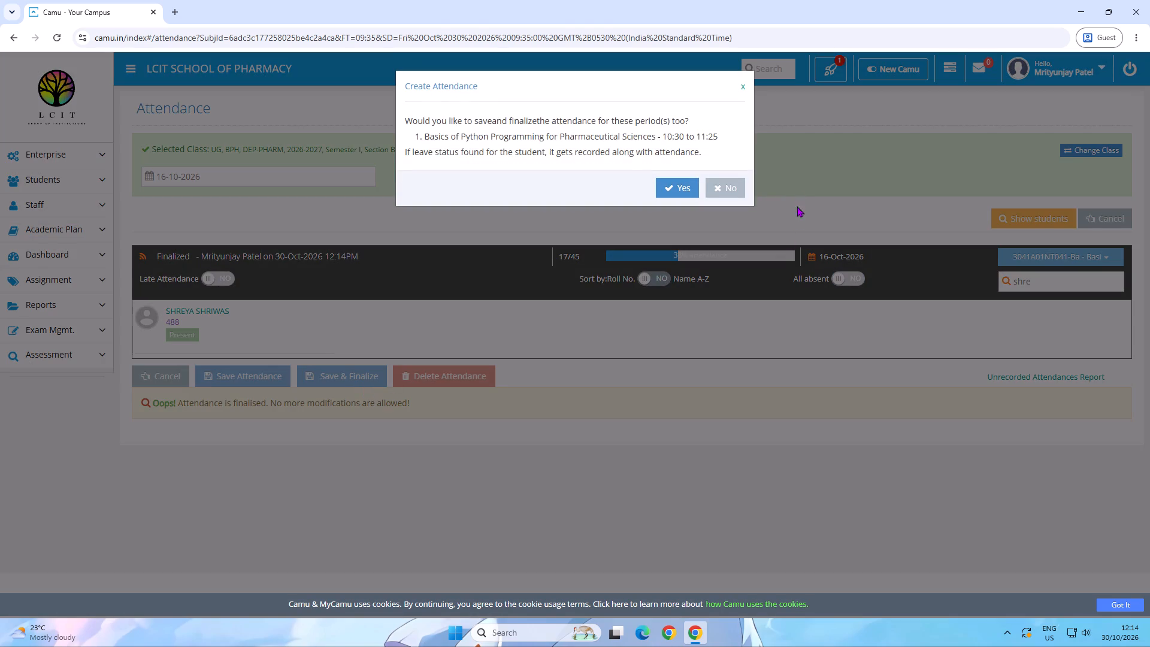
{"action": "left_click", "coordinate": [676, 182]}
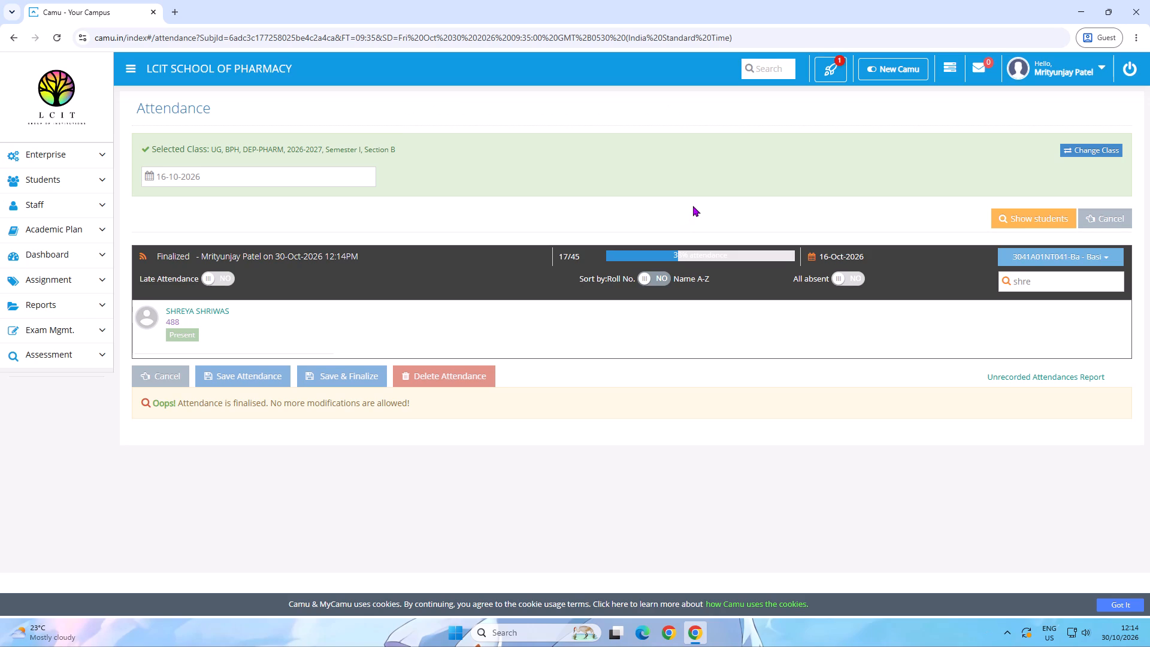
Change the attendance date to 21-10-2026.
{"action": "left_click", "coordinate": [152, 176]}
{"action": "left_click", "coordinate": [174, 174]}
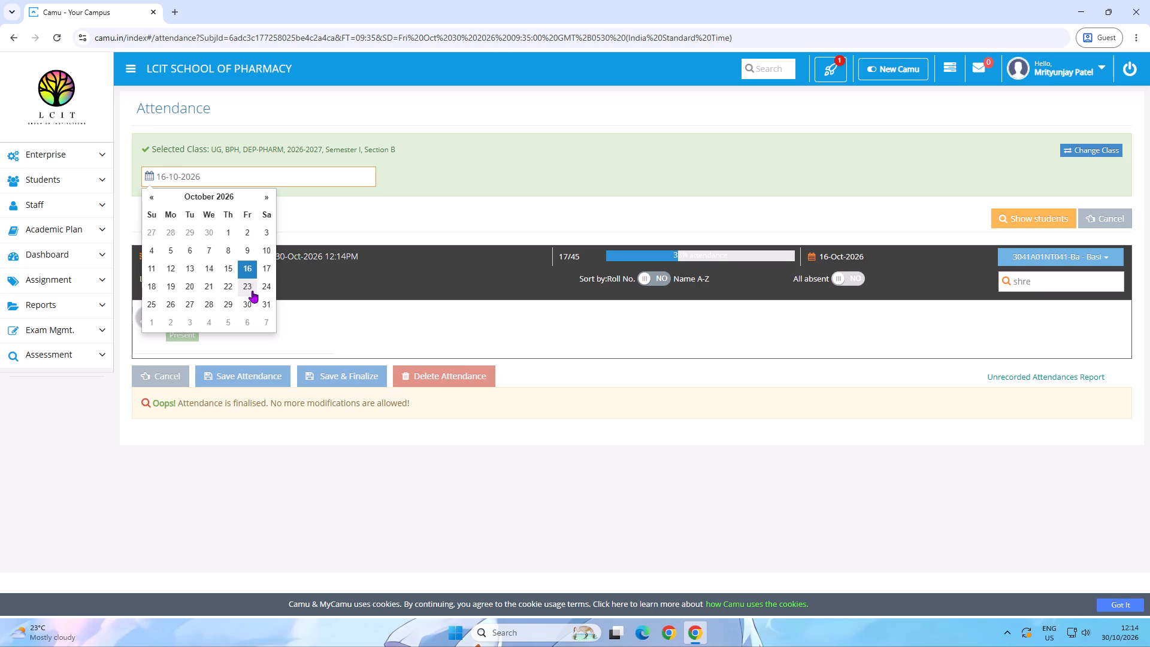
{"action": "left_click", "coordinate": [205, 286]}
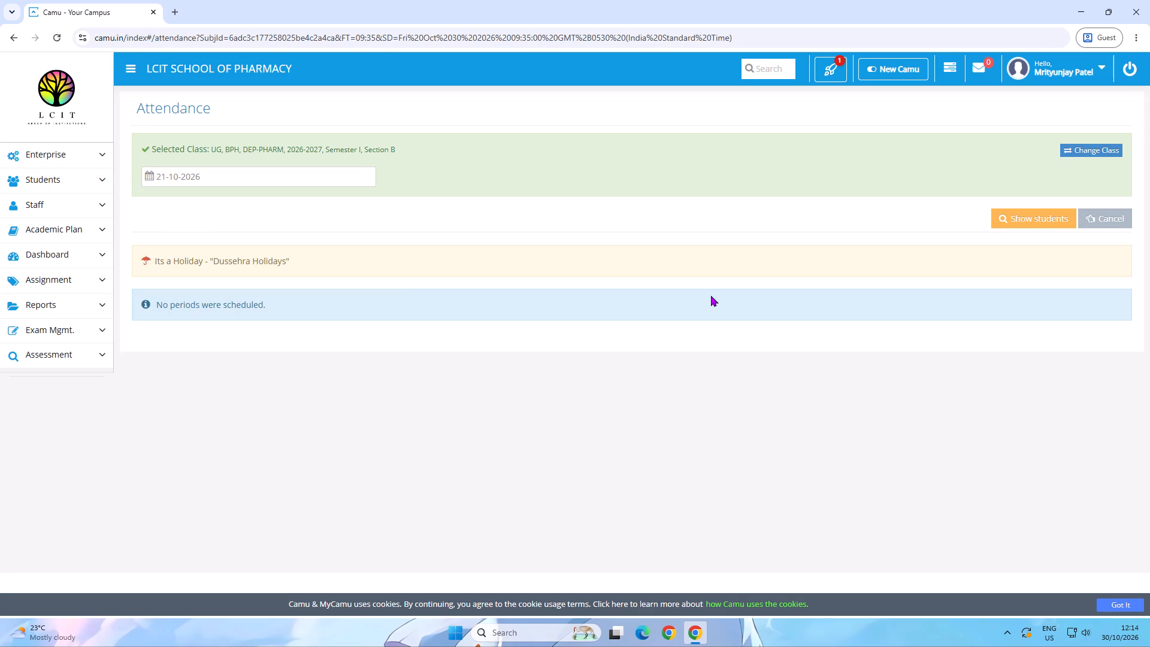
Set the attendance date to 23-10-2026 for the selected class.
{"action": "left_click", "coordinate": [156, 182]}
{"action": "left_click", "coordinate": [148, 179]}
{"action": "left_click", "coordinate": [154, 174]}
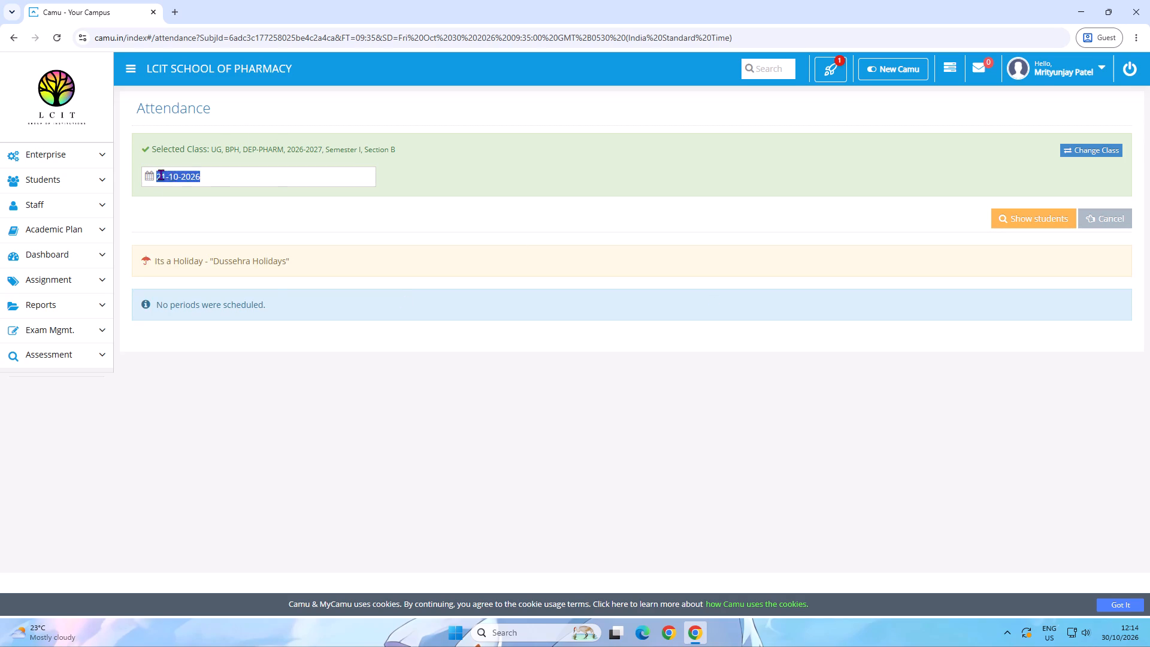
{"action": "left_click", "coordinate": [172, 174]}
{"action": "left_click", "coordinate": [244, 283]}
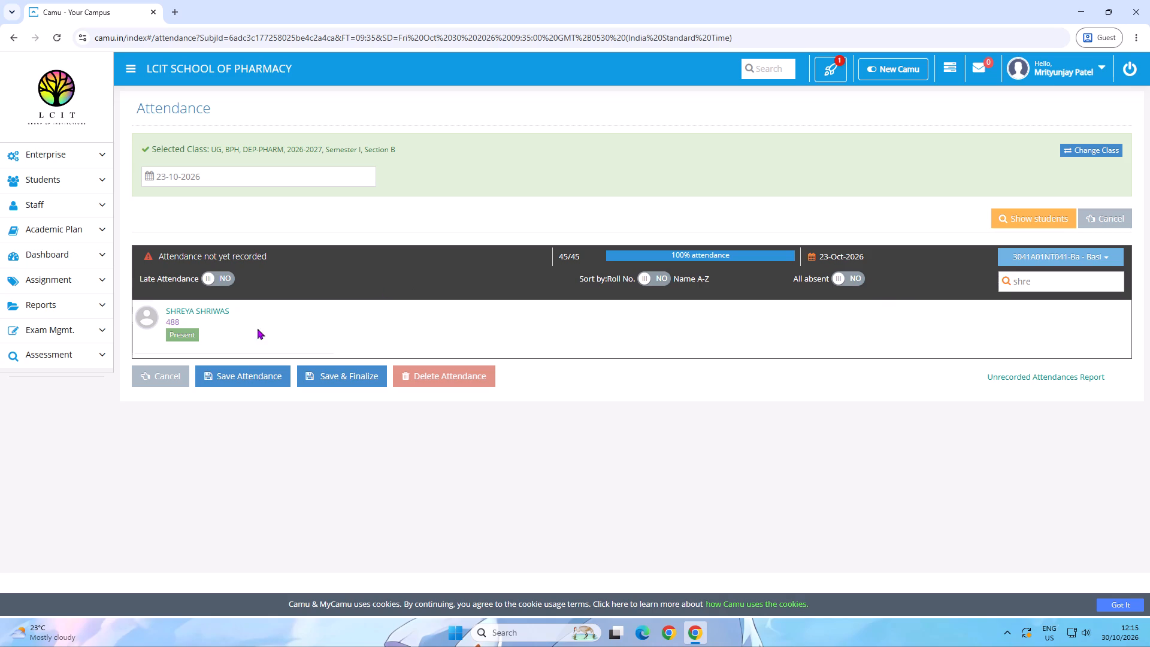
Set all students absent for the 23-10-2026 class.
{"action": "left_click", "coordinate": [851, 277]}
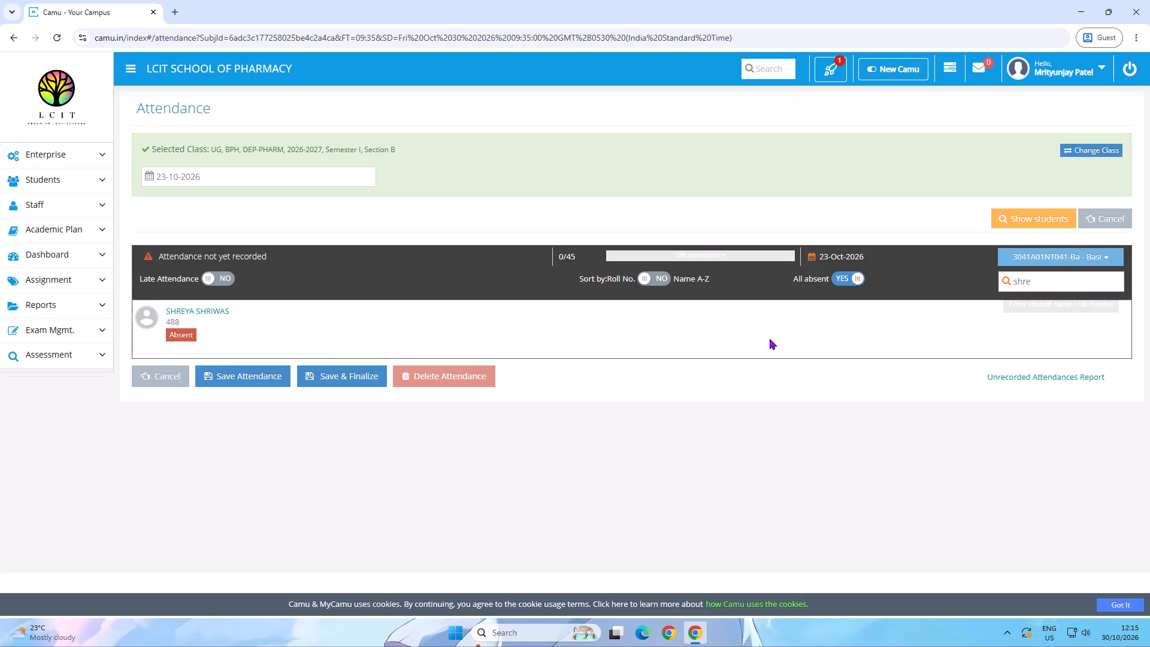
Clear the student search filter and mark the first and fourth students in the full list present.
{"action": "left_click", "coordinate": [1070, 289]}
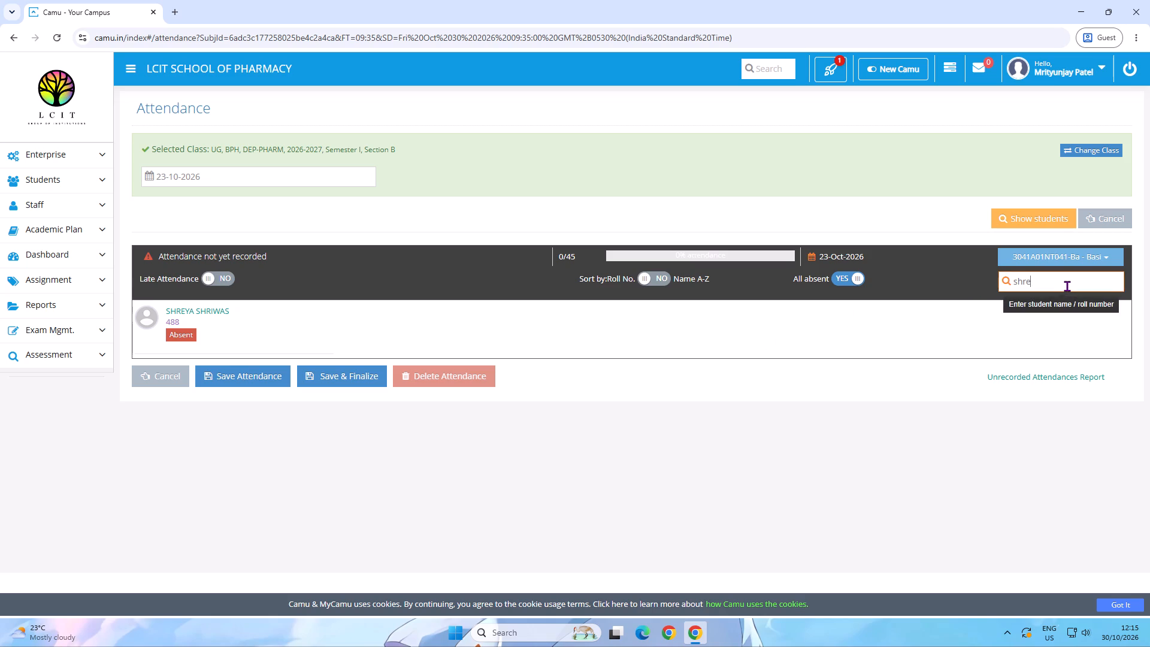
{"action": "key", "text": "BackSpace"}
{"action": "key", "text": "BackSpace"}
{"action": "key", "text": "BackSpace"}
{"action": "key", "text": "BackSpace"}
{"action": "key", "text": "BackSpace"}
{"action": "key", "text": "BackSpace"}
{"action": "key", "text": "BackSpace"}
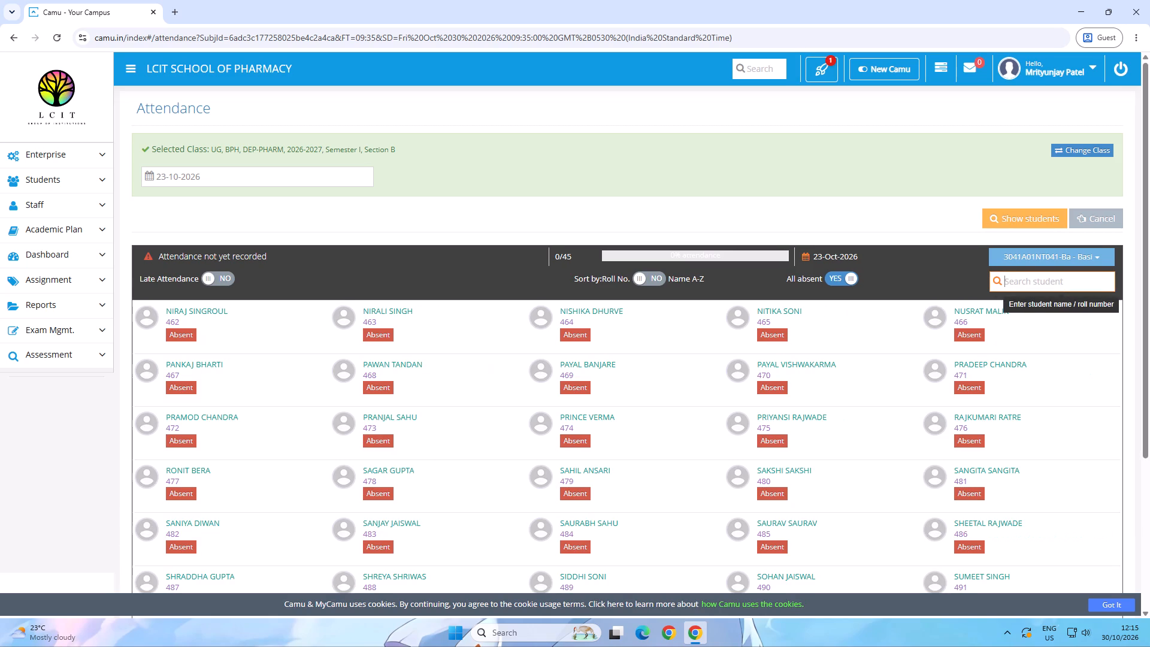
{"action": "left_click", "coordinate": [176, 334]}
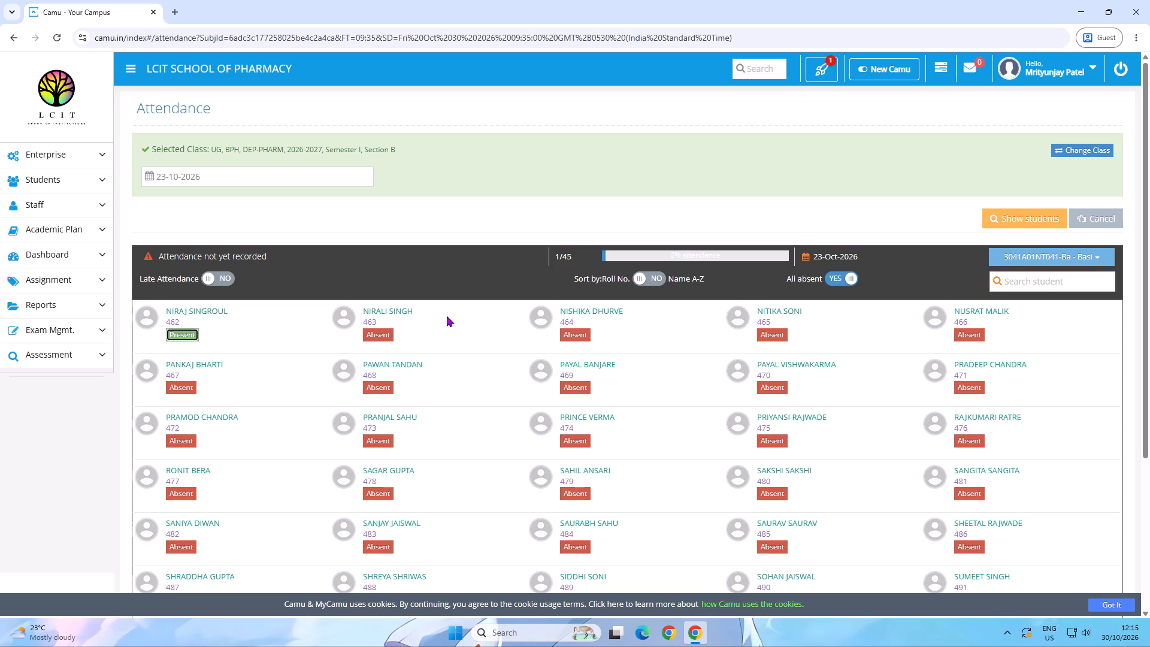
{"action": "left_click", "coordinate": [771, 327]}
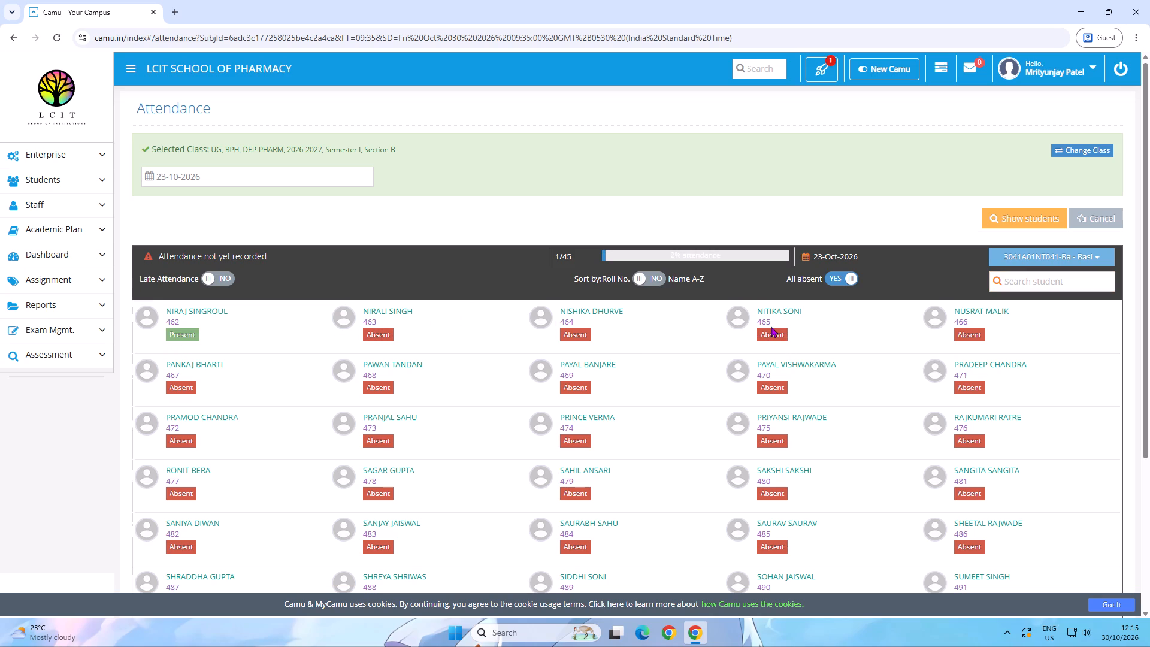
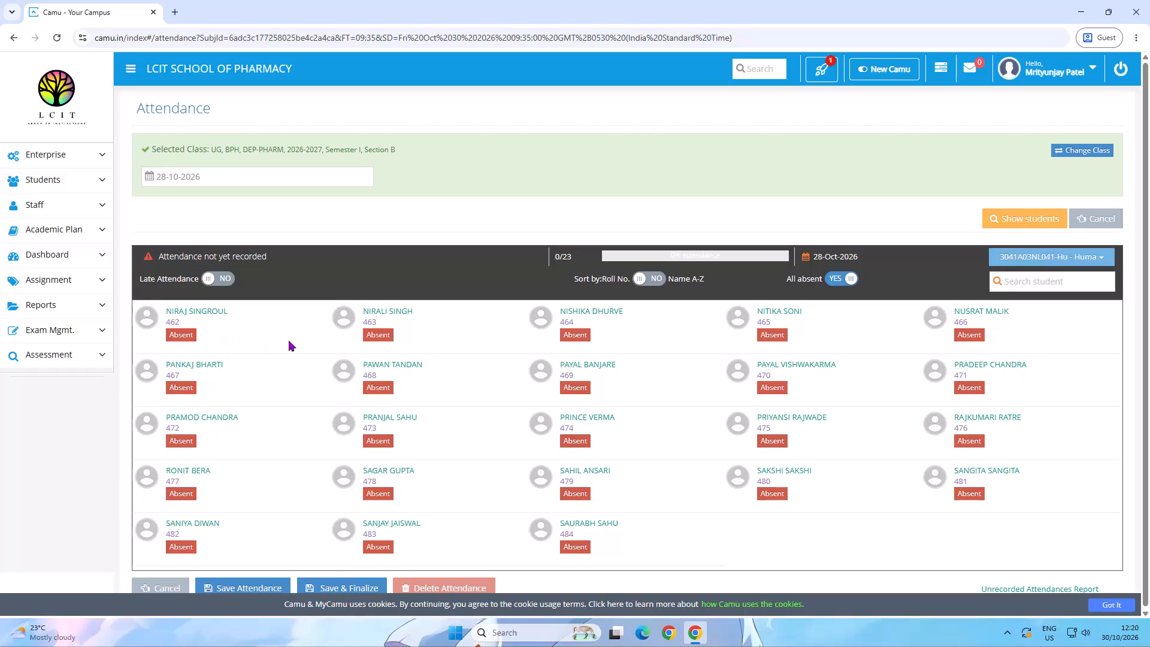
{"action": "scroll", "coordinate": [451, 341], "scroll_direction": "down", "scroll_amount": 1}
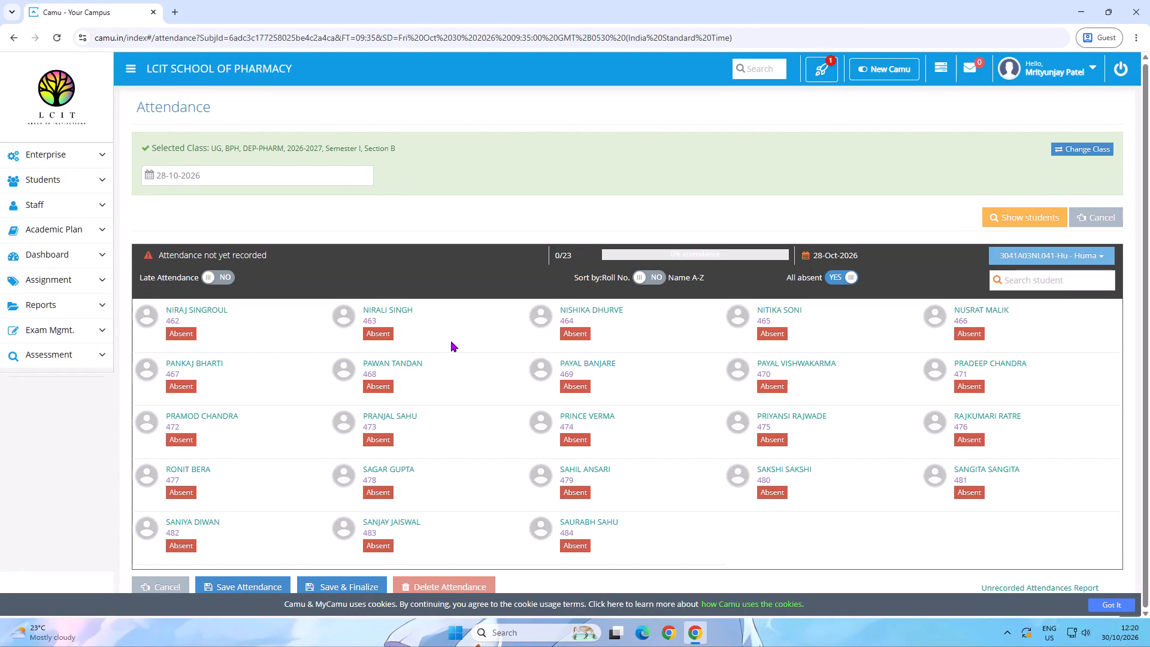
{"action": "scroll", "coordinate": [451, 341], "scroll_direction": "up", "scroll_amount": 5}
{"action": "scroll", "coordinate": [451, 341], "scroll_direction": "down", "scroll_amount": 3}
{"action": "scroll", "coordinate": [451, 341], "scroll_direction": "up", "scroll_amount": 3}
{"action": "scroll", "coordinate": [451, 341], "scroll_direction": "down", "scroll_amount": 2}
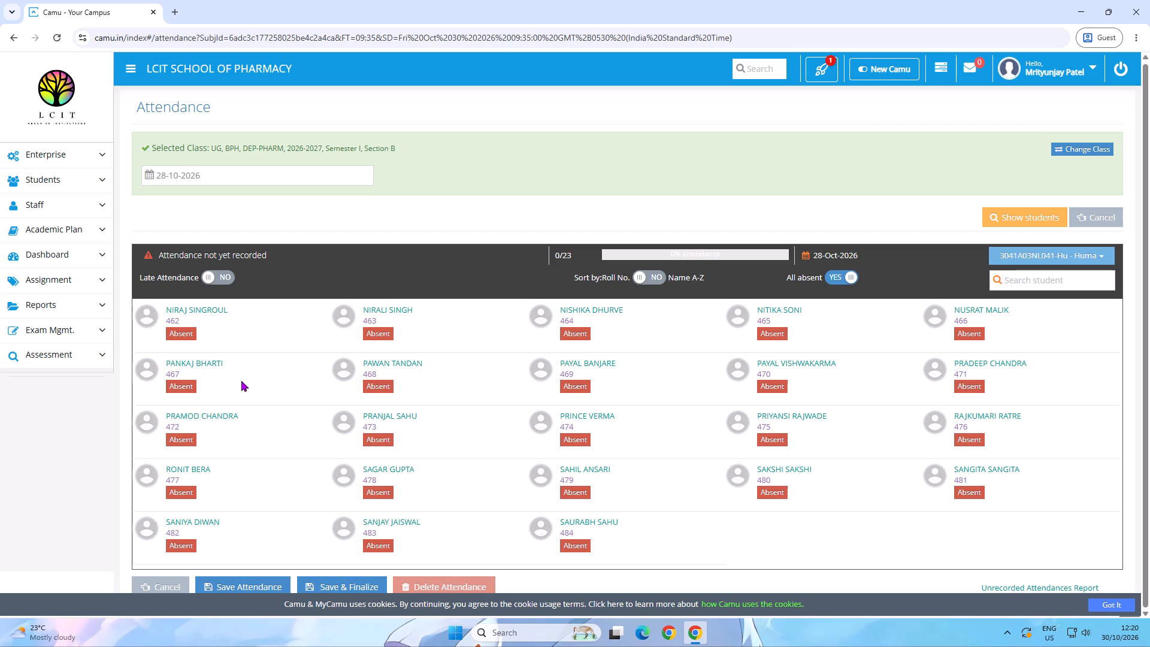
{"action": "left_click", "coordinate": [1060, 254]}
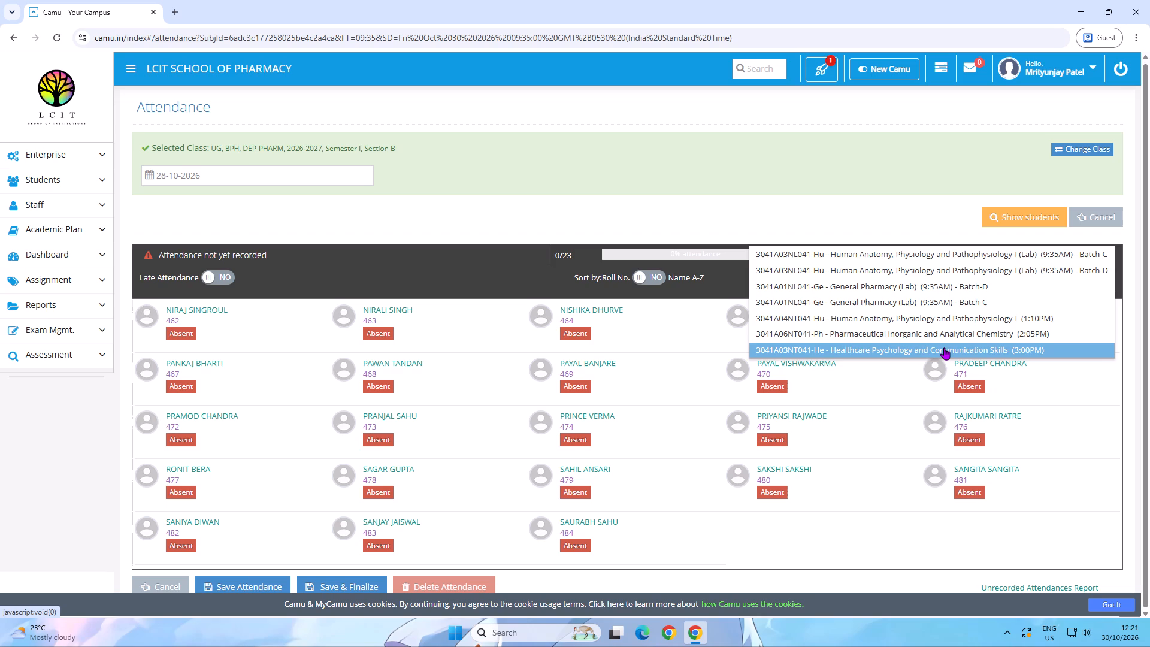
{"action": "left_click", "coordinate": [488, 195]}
Change the selected class to UG, BPH, 2026-2027, DEP-PHARM, Semester I, Section A.
{"action": "left_click", "coordinate": [1069, 144]}
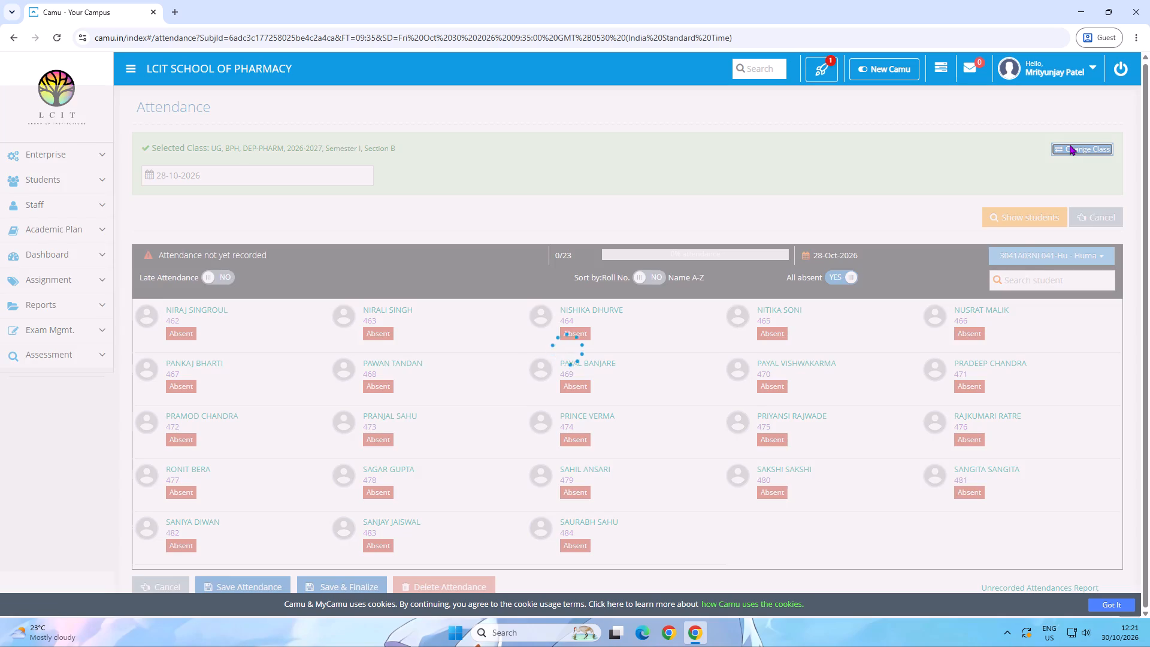
{"action": "left_click", "coordinate": [477, 122]}
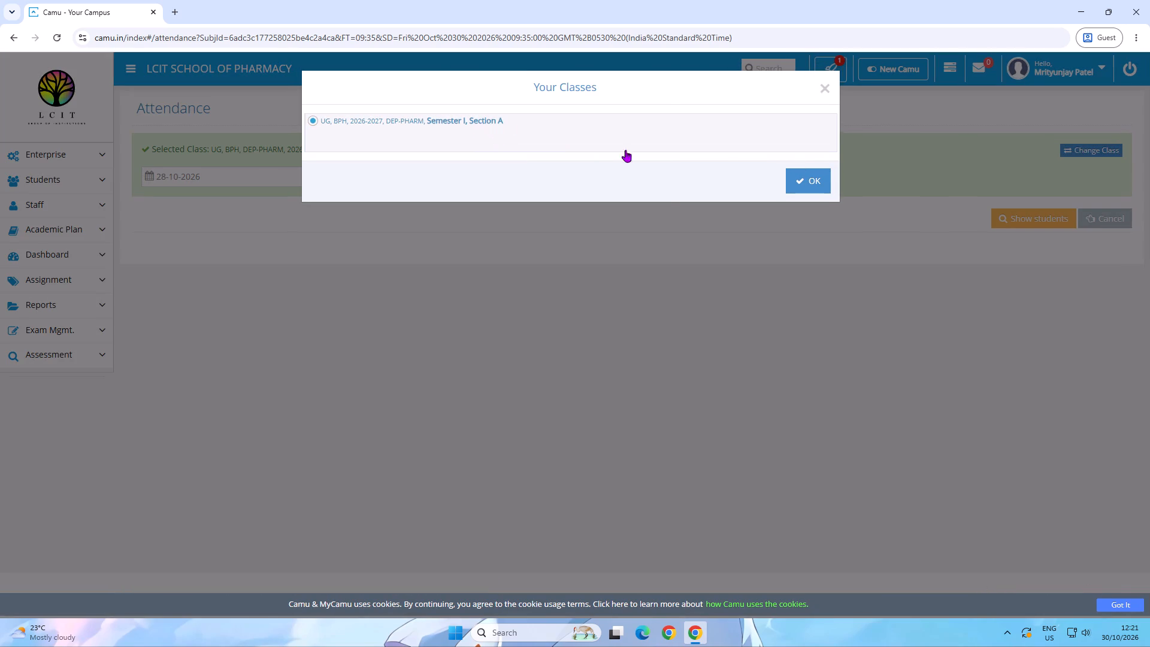
{"action": "left_click", "coordinate": [798, 180]}
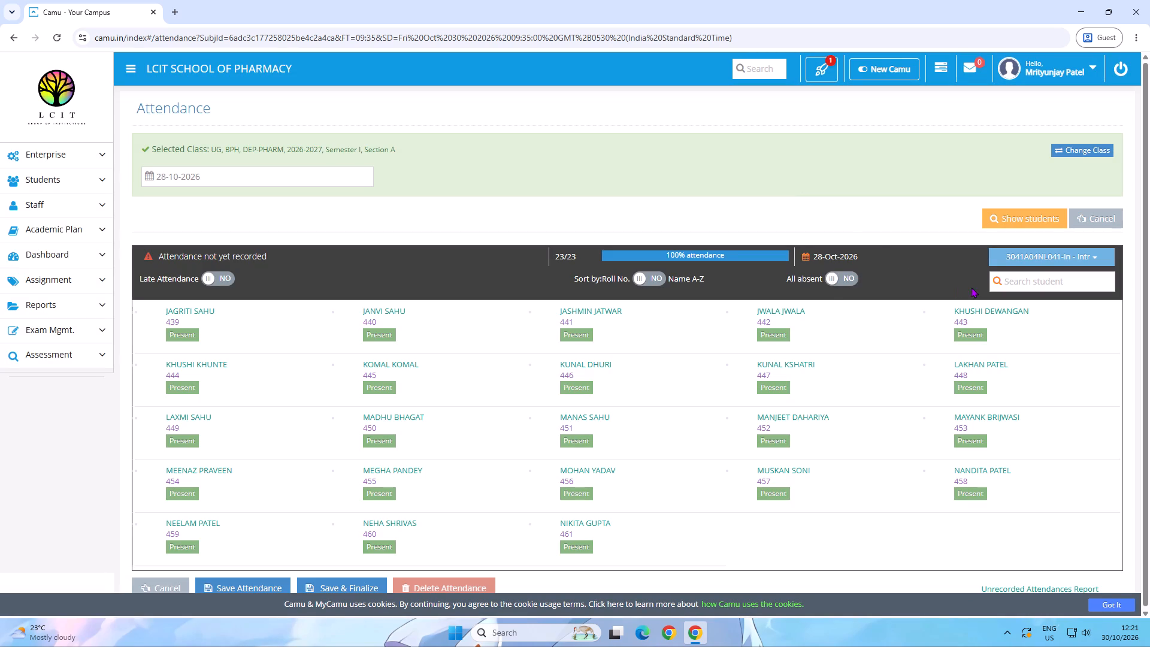
Switch the roll number/name sort setting to YES, reload the 28-10-2026 student list, and set all students absent.
{"action": "left_click", "coordinate": [833, 276]}
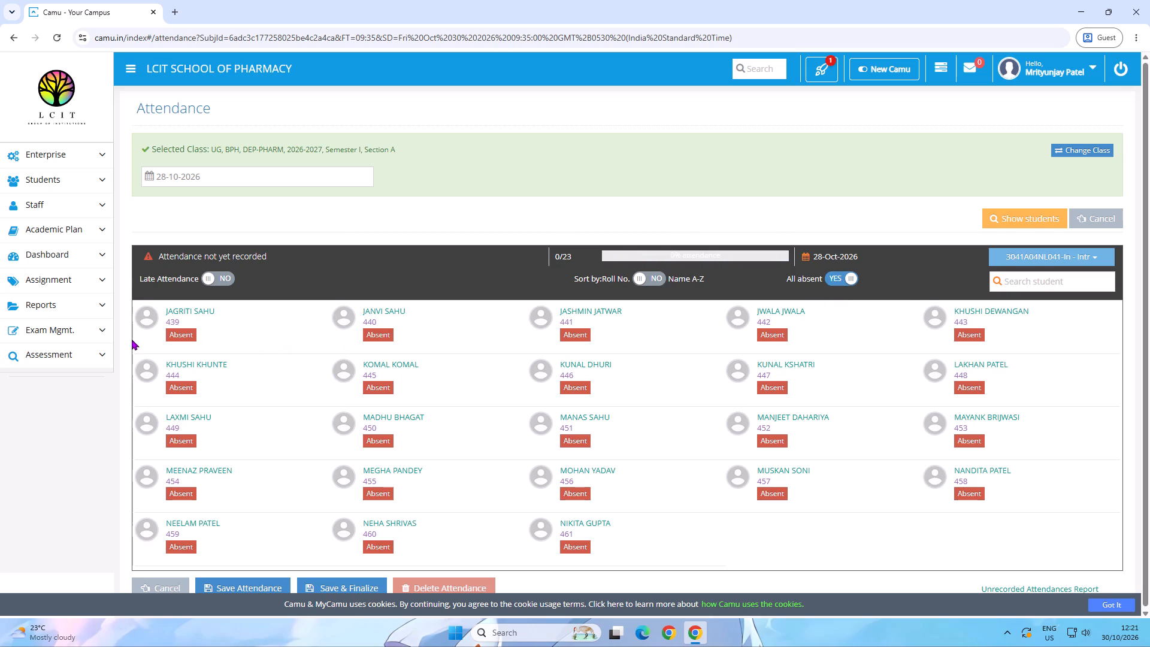
{"action": "left_click", "coordinate": [634, 279]}
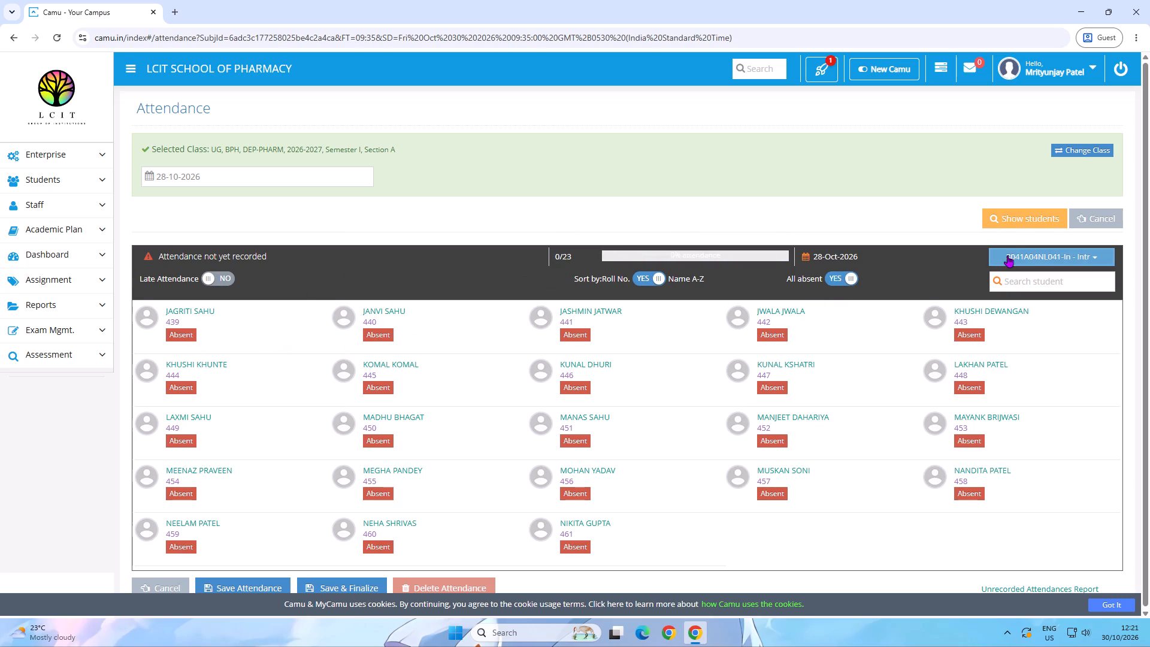
{"action": "left_click", "coordinate": [1030, 223]}
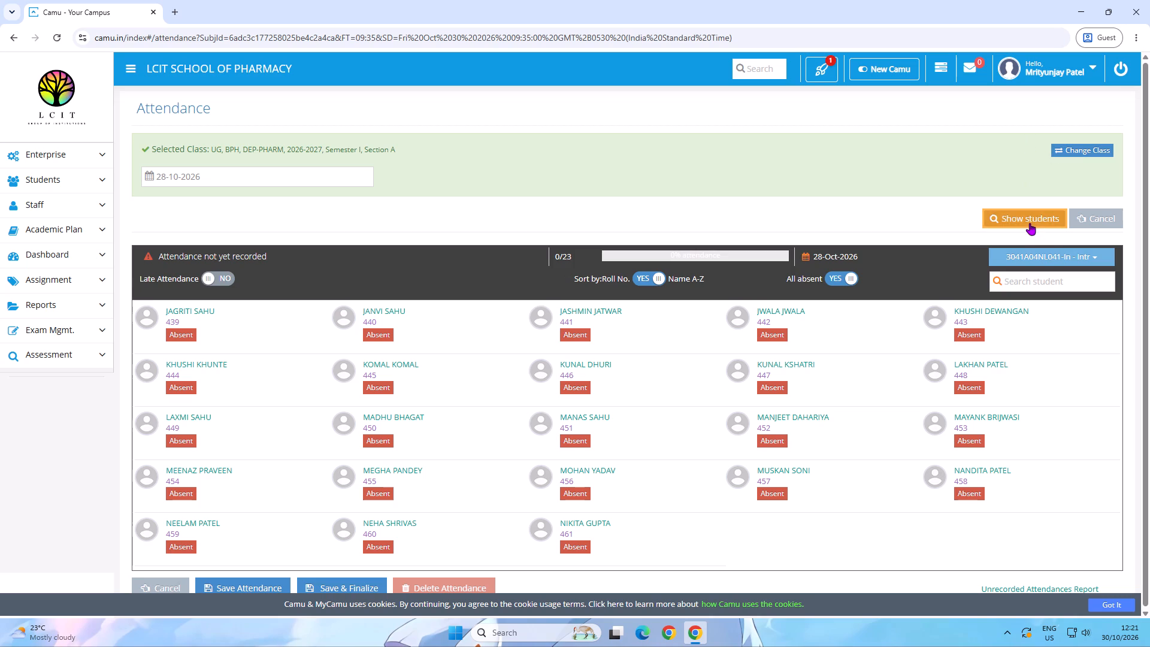
{"action": "left_click", "coordinate": [844, 280]}
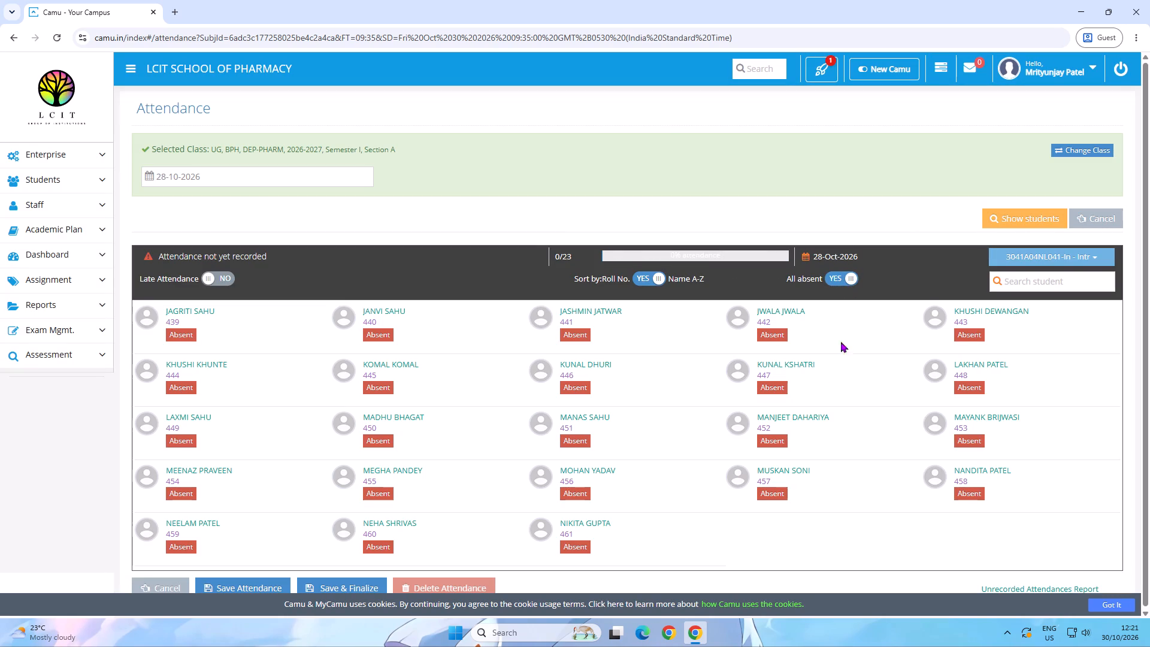
{"action": "left_click", "coordinate": [653, 275]}
{"action": "left_click", "coordinate": [656, 276]}
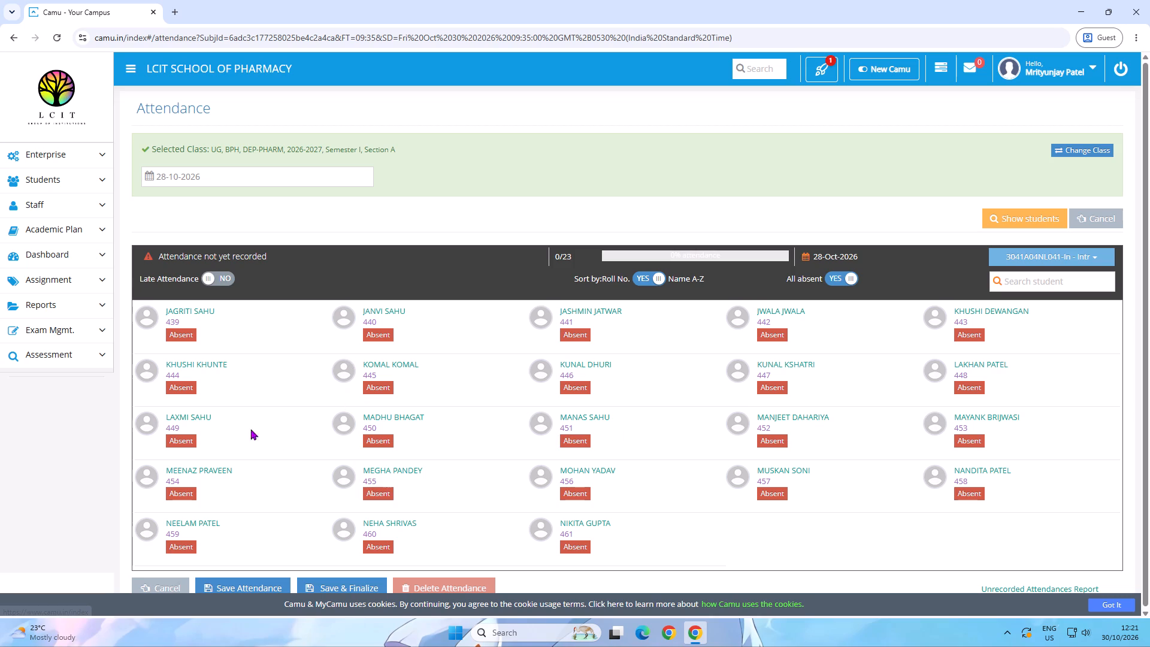
Mark the 2nd, 6th to 13th, 15th, 17th and 20th students in the lab batch list present.
{"action": "left_click", "coordinate": [388, 437]}
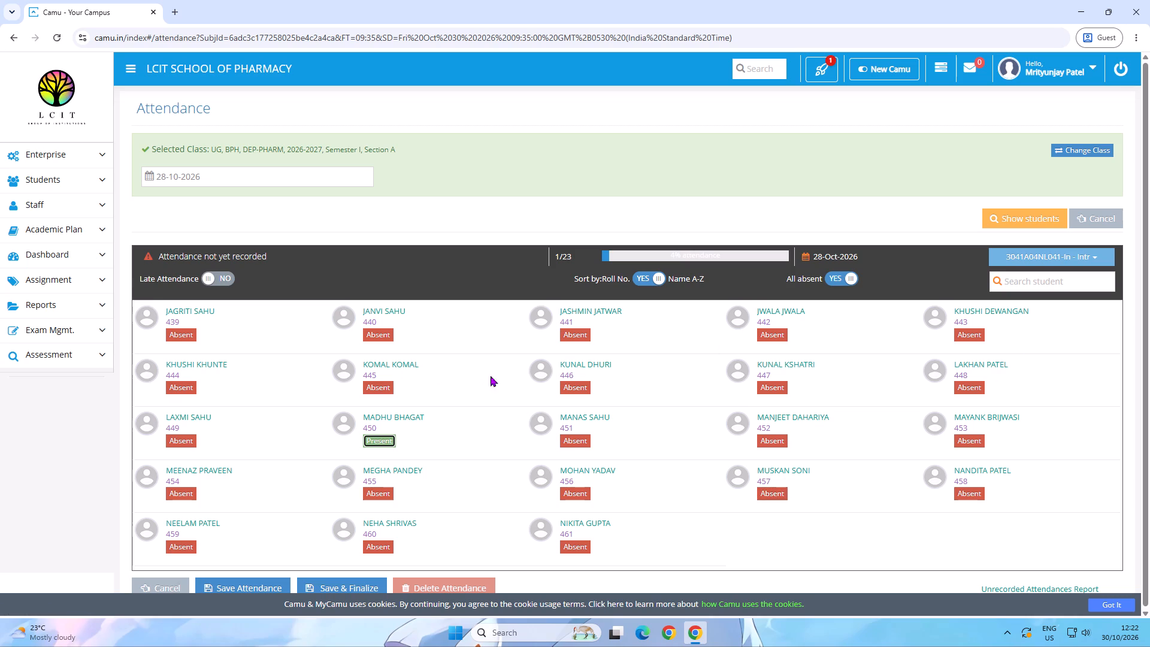
{"action": "left_click", "coordinate": [560, 385]}
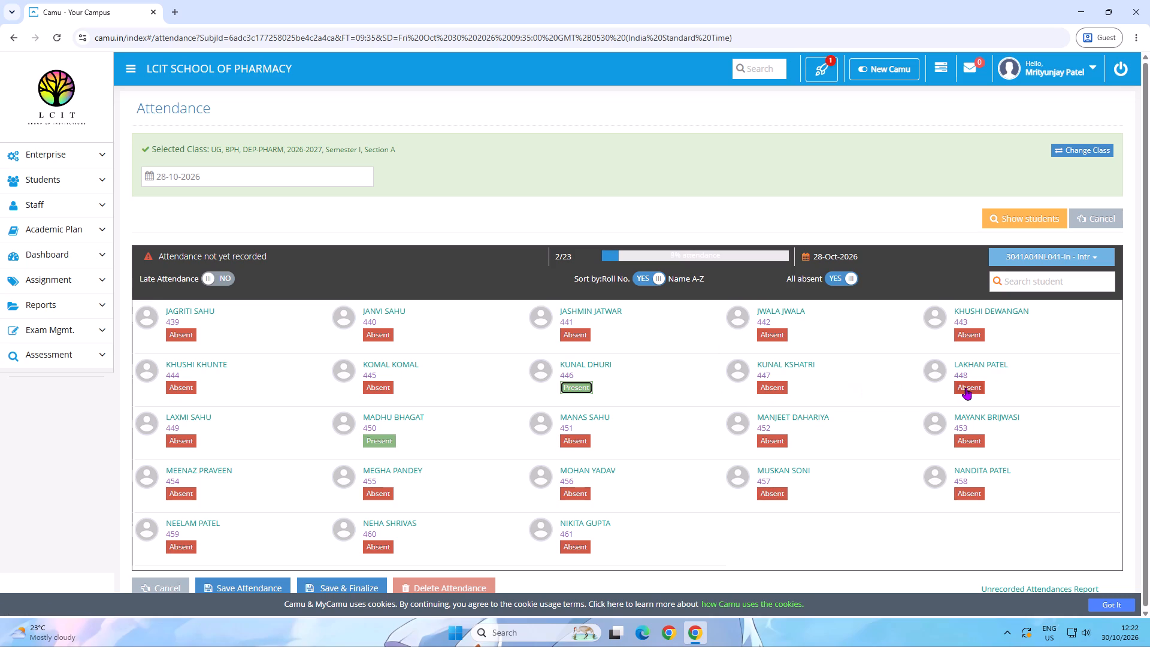
{"action": "left_click", "coordinate": [177, 442]}
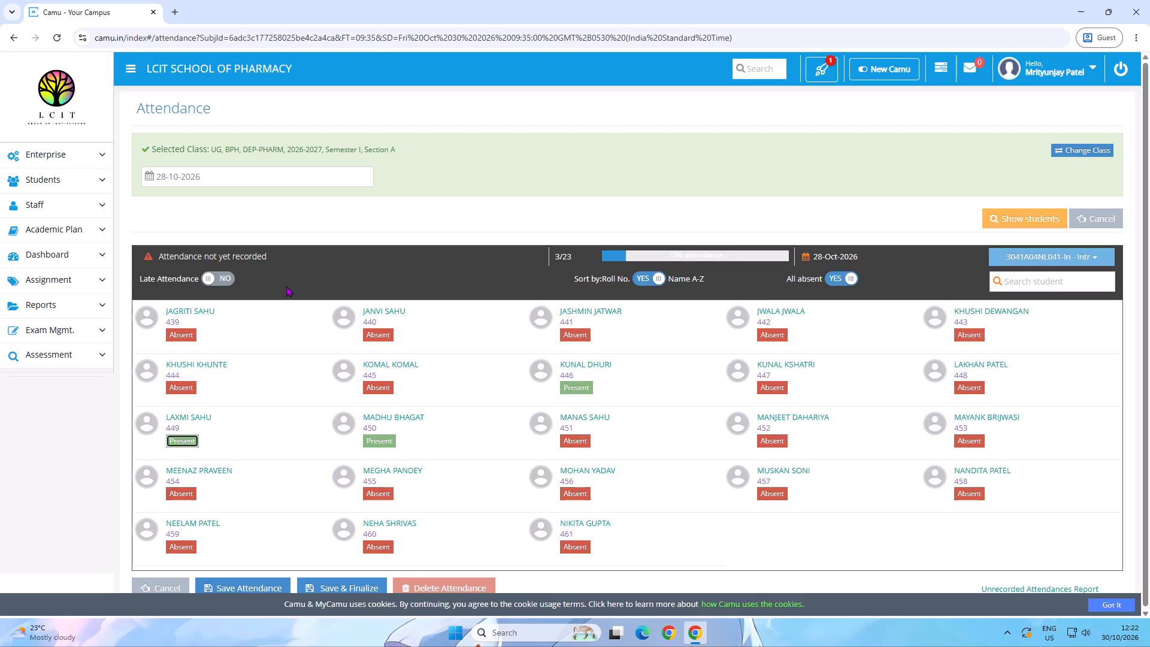
{"action": "left_click", "coordinate": [383, 335]}
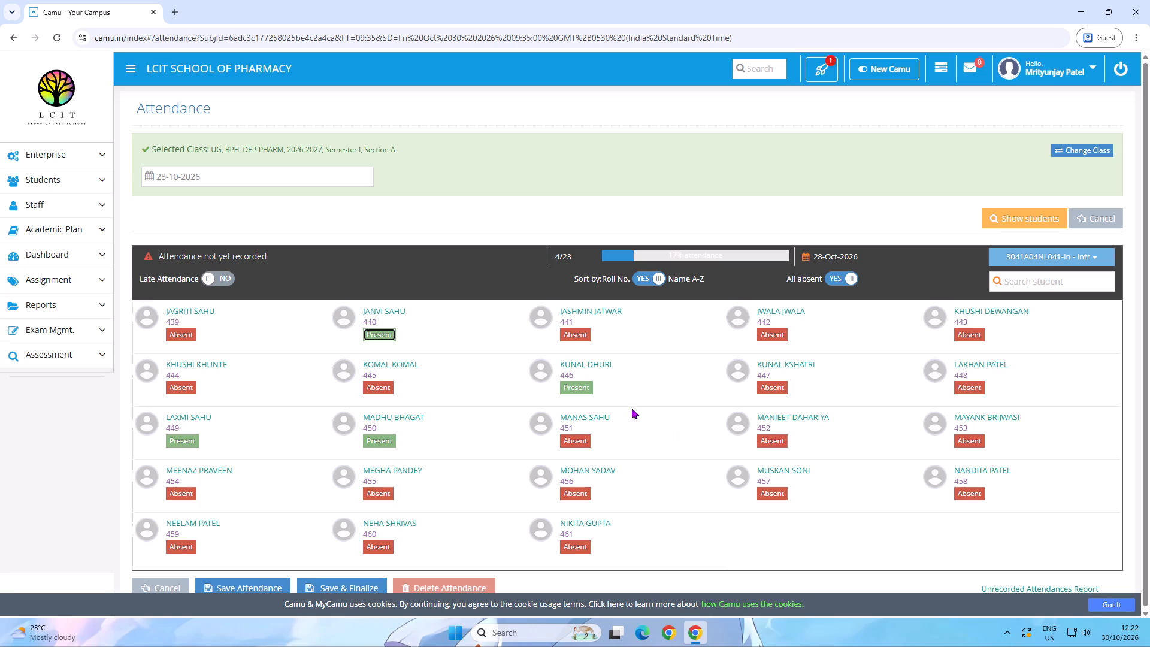
{"action": "left_click", "coordinate": [769, 386]}
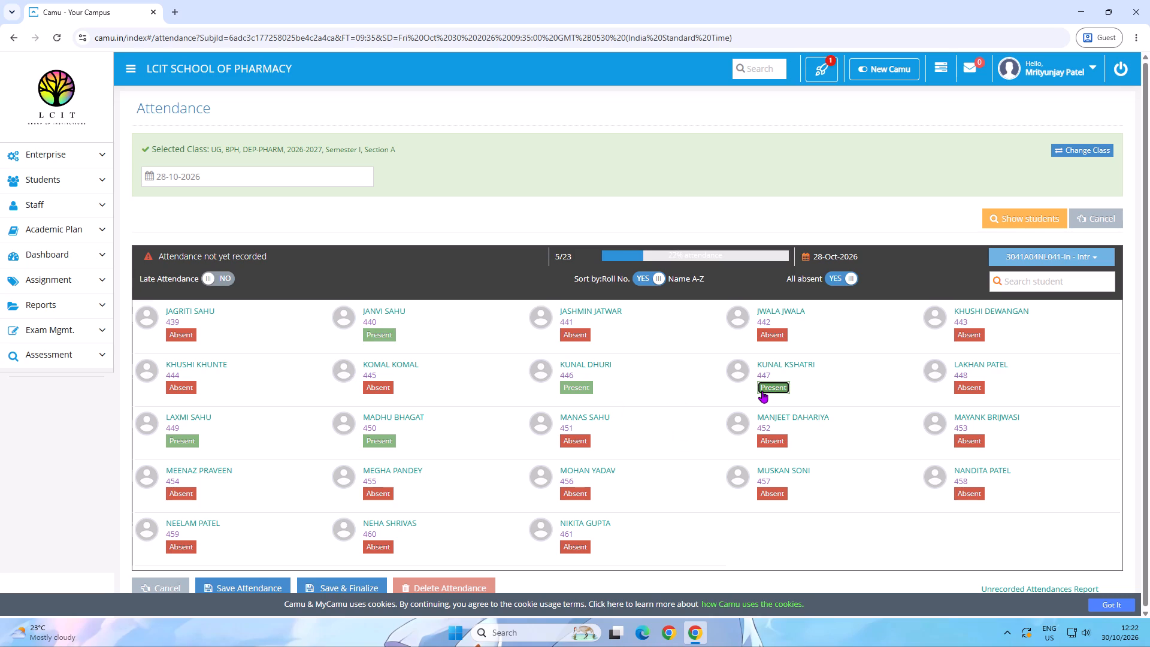
{"action": "left_click", "coordinate": [955, 382]}
{"action": "left_click", "coordinate": [566, 434]}
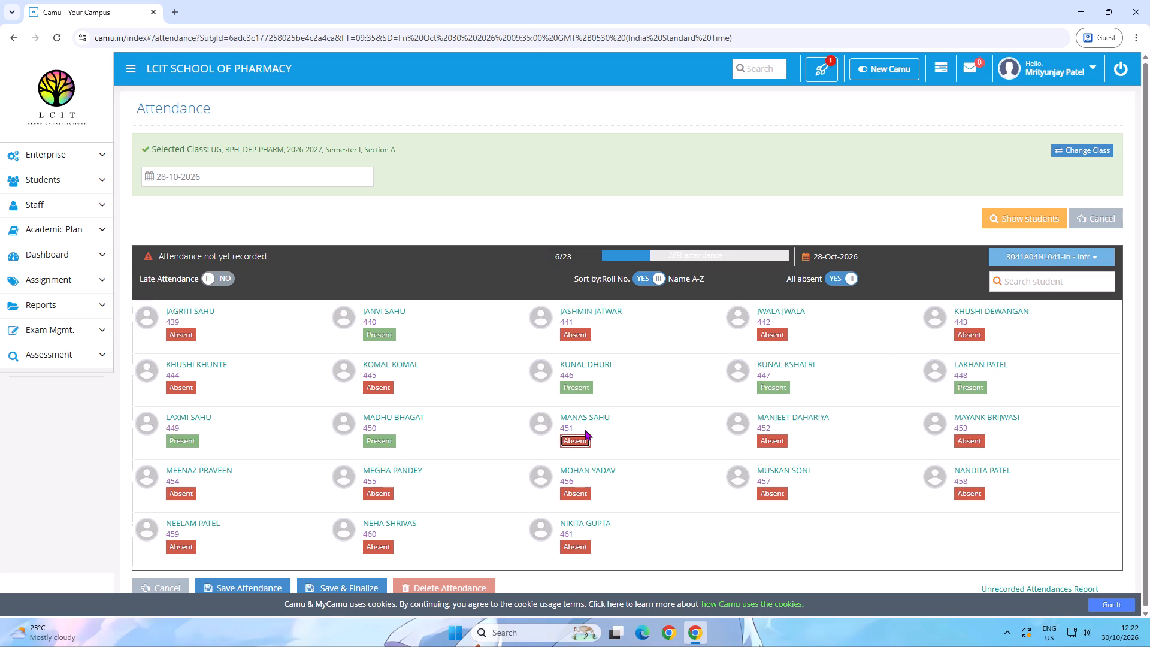
{"action": "left_click", "coordinate": [577, 440]}
{"action": "left_click", "coordinate": [961, 436]}
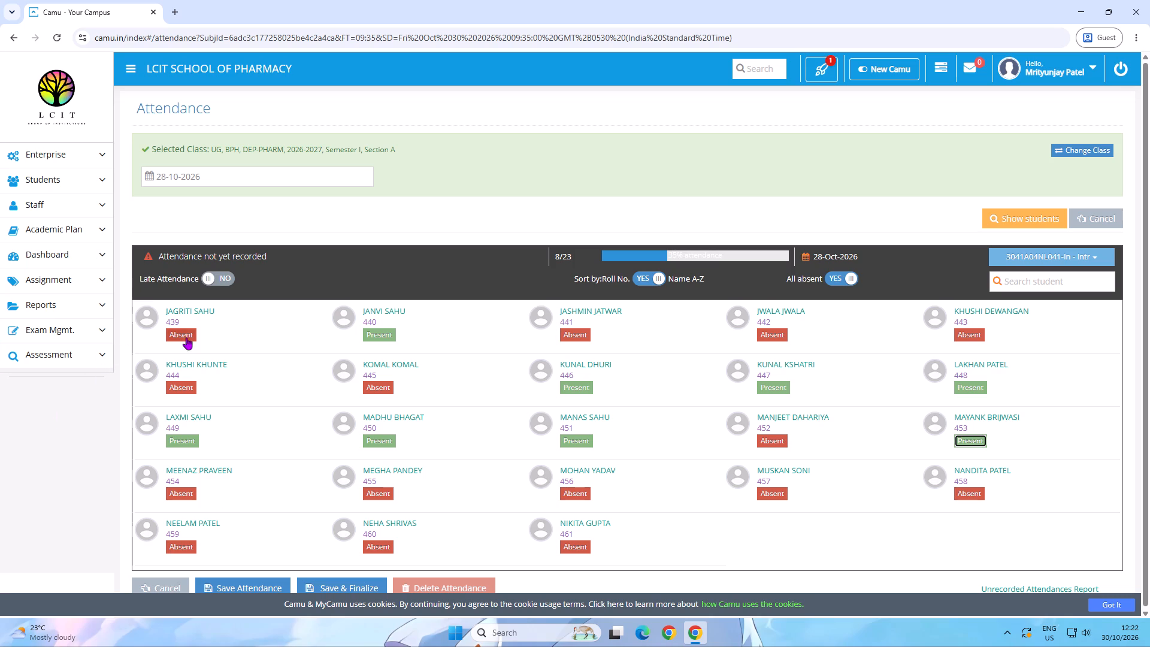
{"action": "left_click_drag", "start_coordinate": [379, 382], "coordinate": [384, 385]}
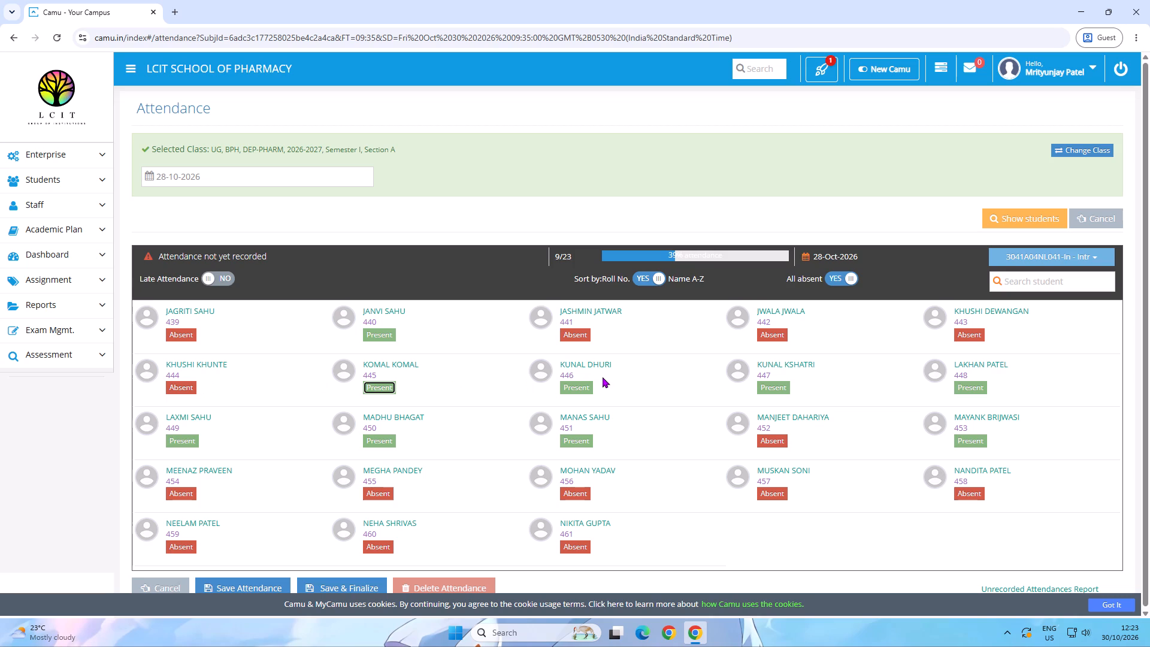
{"action": "left_click", "coordinate": [382, 489]}
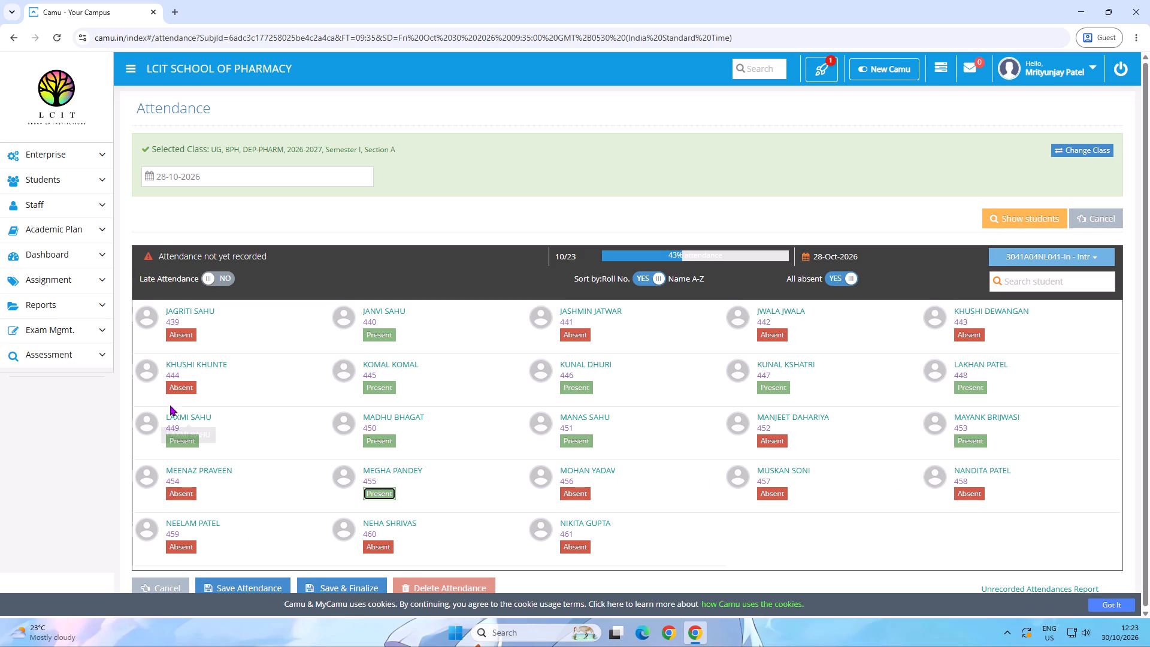
{"action": "left_click", "coordinate": [184, 387]}
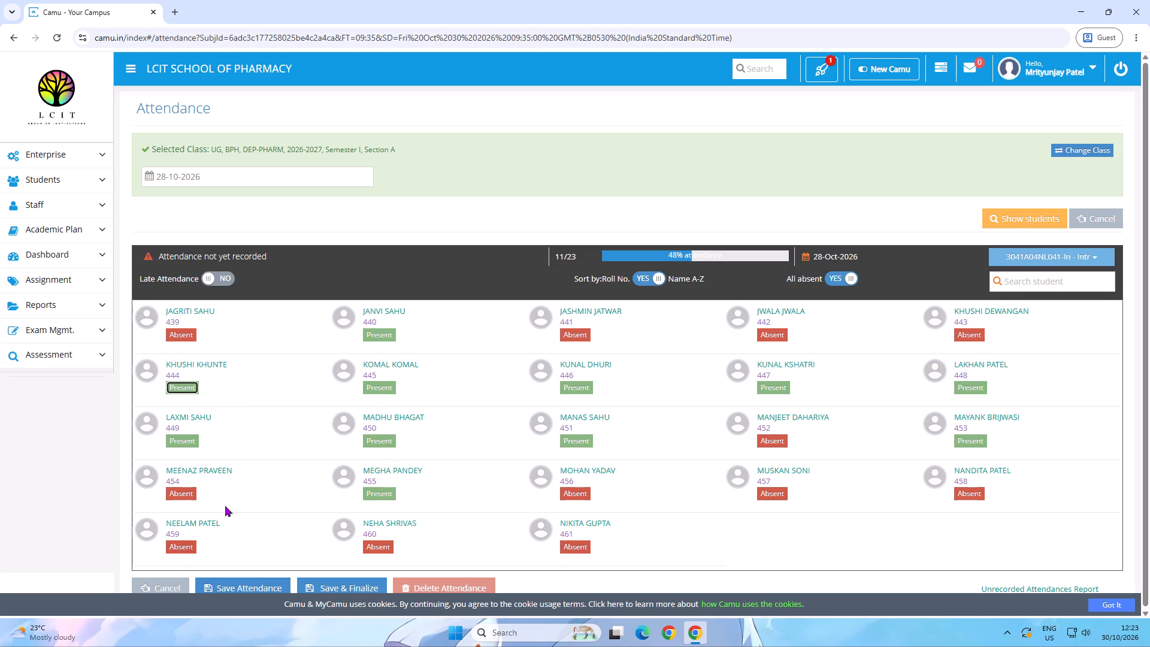
{"action": "left_click", "coordinate": [975, 492]}
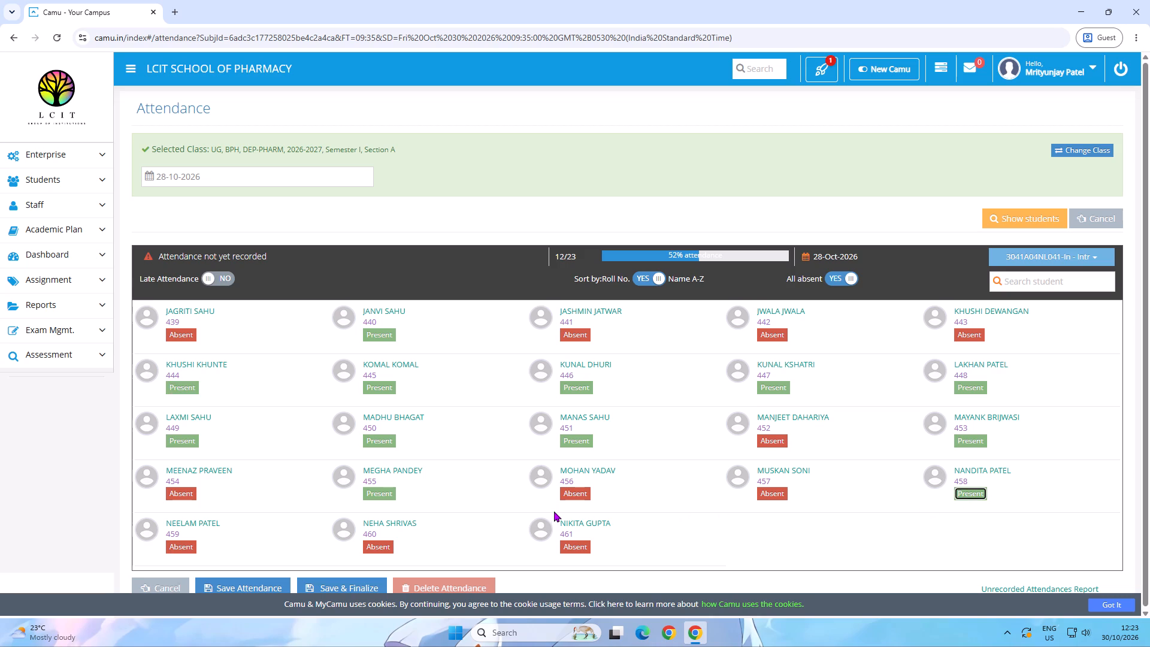
Save and finalize the Section A Introduction to Pharmacognosy (Lab) attendance for 28-10-2026.
{"action": "left_click", "coordinate": [364, 578]}
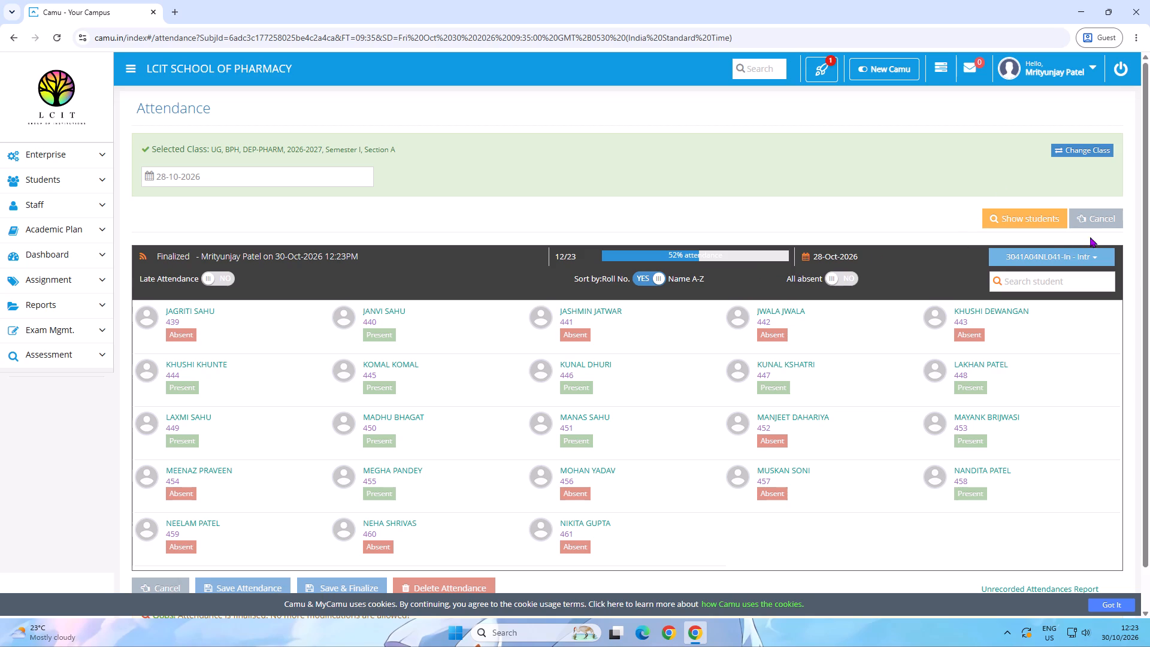
Select the 2:05PM Basics of Python Programming for Pharmaceutical Sciences class for 28-10-2026.
{"action": "left_click", "coordinate": [1033, 260]}
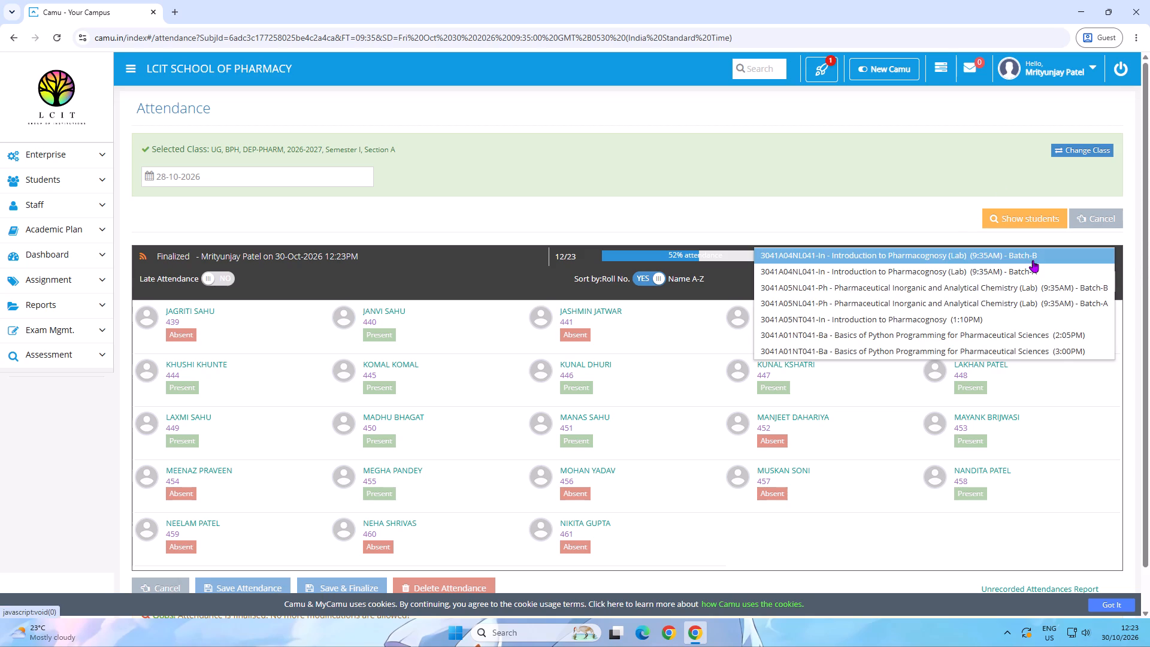
{"action": "left_click", "coordinate": [1015, 335]}
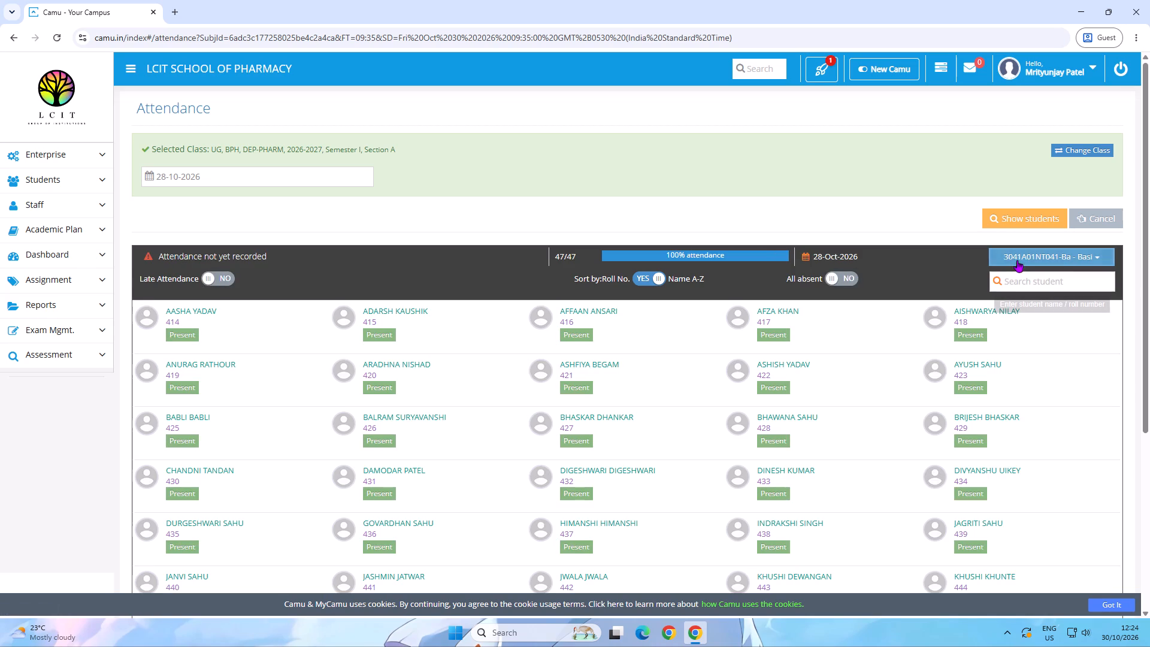
{"action": "left_click", "coordinate": [1017, 260]}
{"action": "left_click", "coordinate": [1008, 259]}
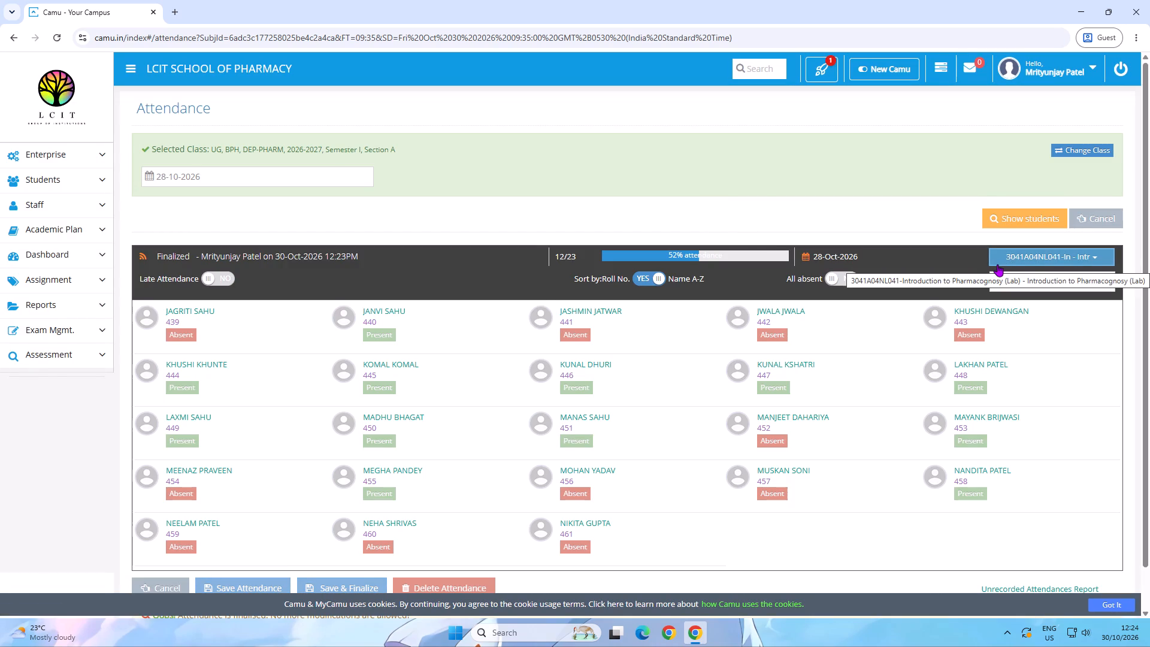
{"action": "left_click", "coordinate": [1014, 256]}
{"action": "left_click", "coordinate": [984, 332]}
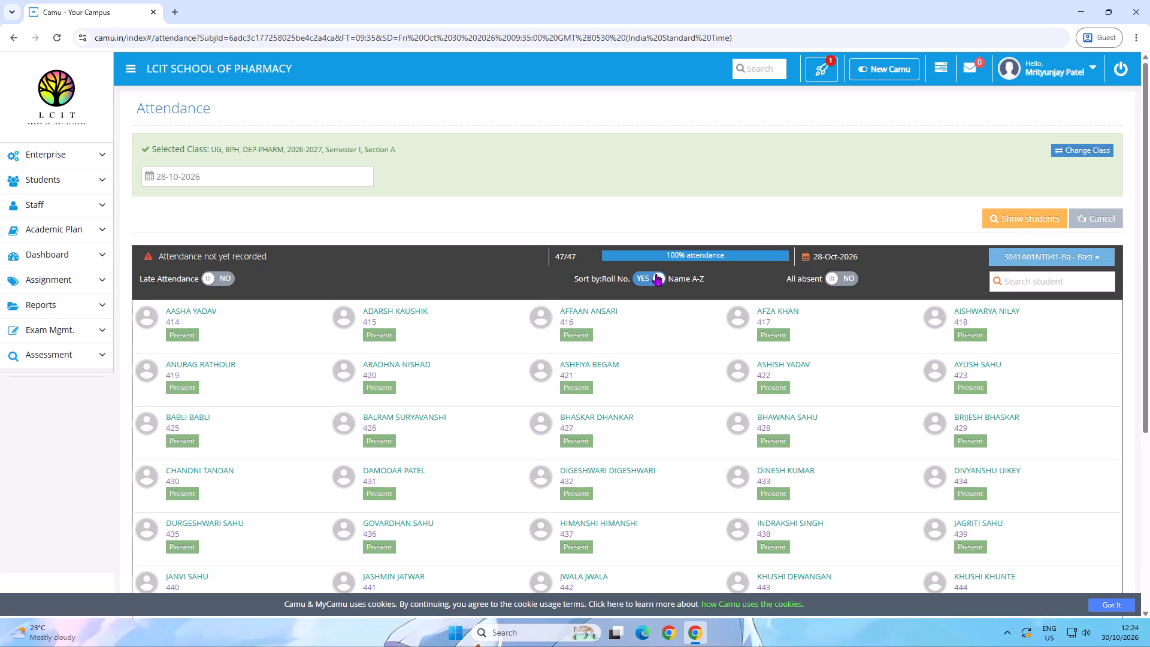
{"action": "scroll", "coordinate": [639, 419], "scroll_direction": "down", "scroll_amount": 4}
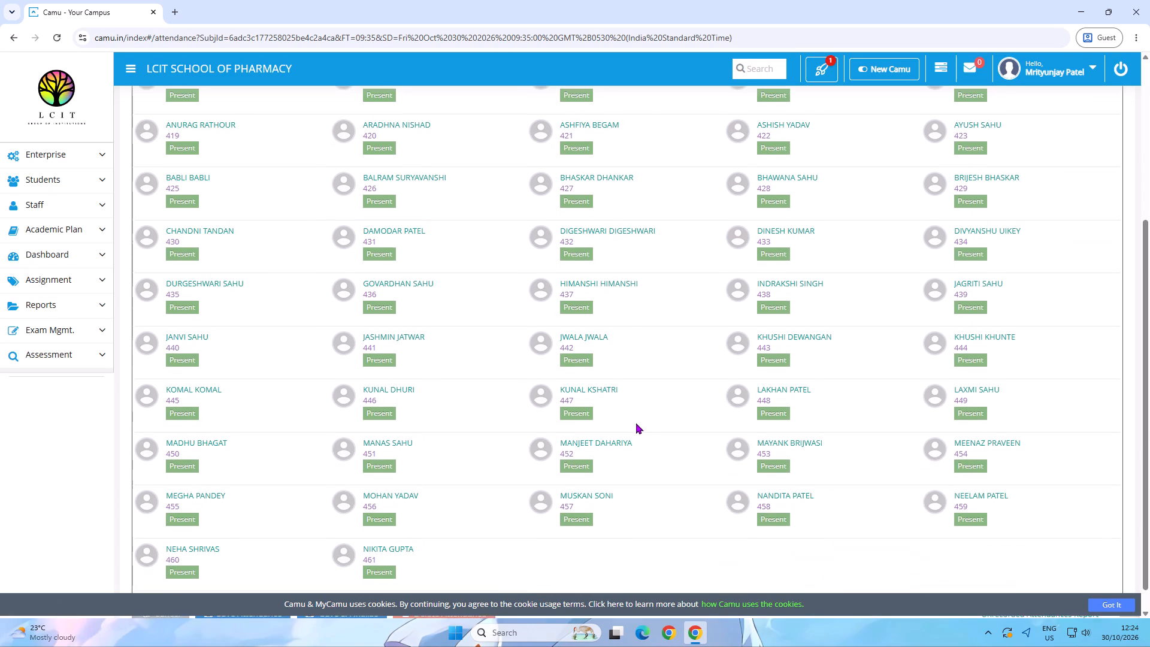
{"action": "scroll", "coordinate": [636, 423], "scroll_direction": "down", "scroll_amount": 5}
{"action": "scroll", "coordinate": [636, 423], "scroll_direction": "up", "scroll_amount": 8}
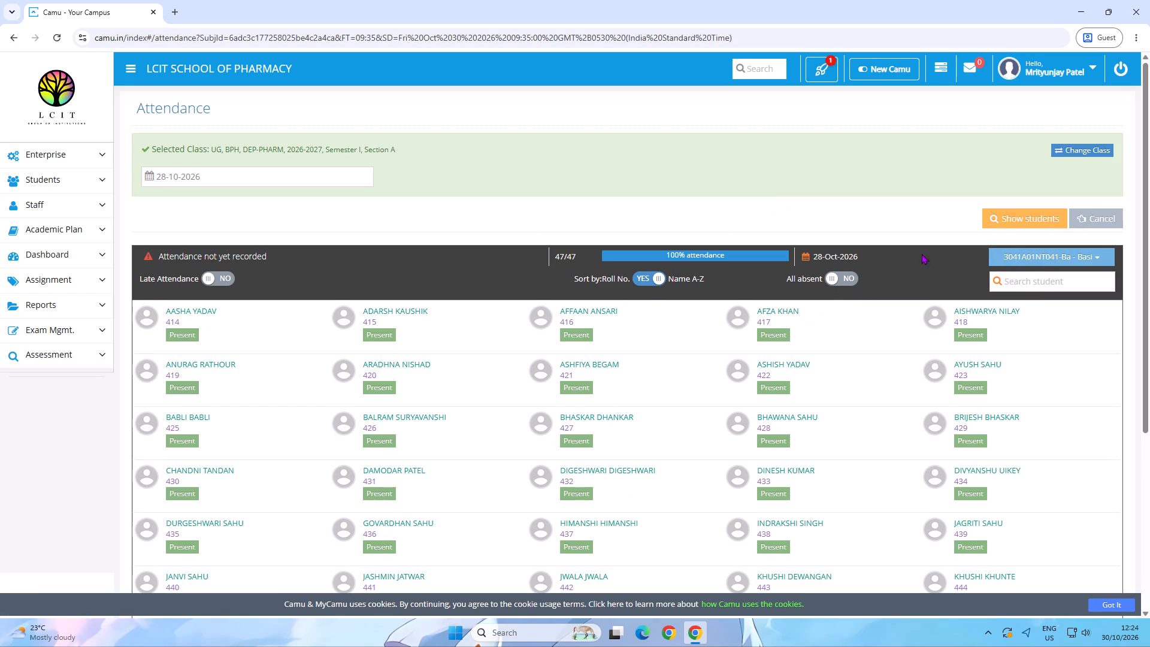
{"action": "left_click", "coordinate": [1042, 261]}
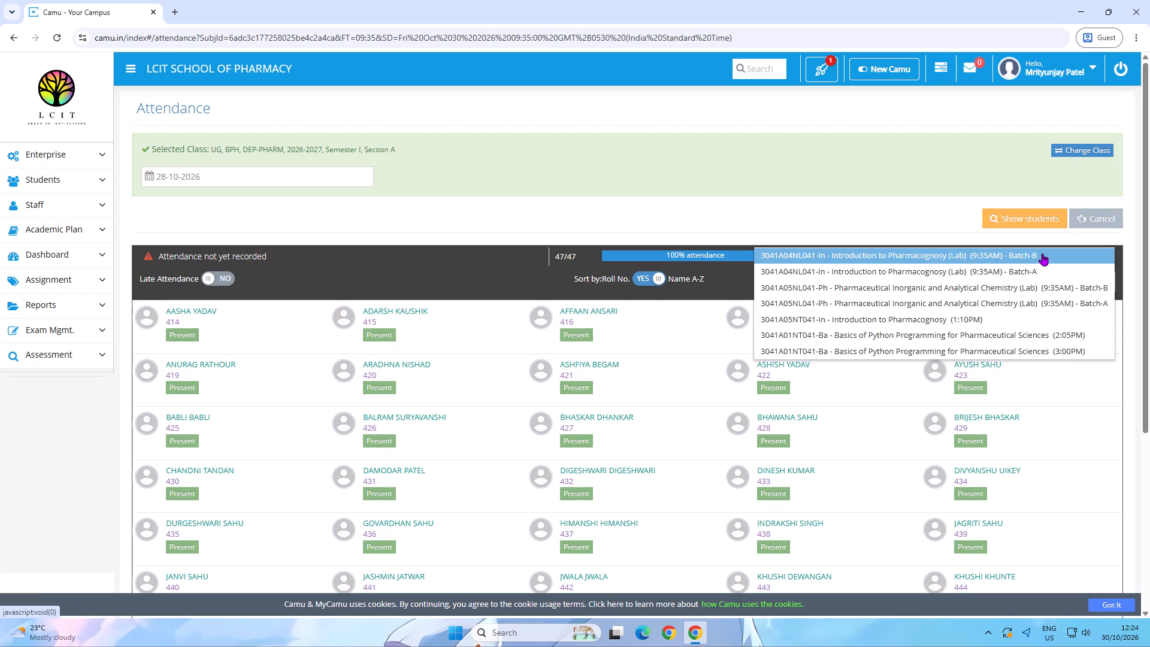
{"action": "left_click", "coordinate": [1027, 337]}
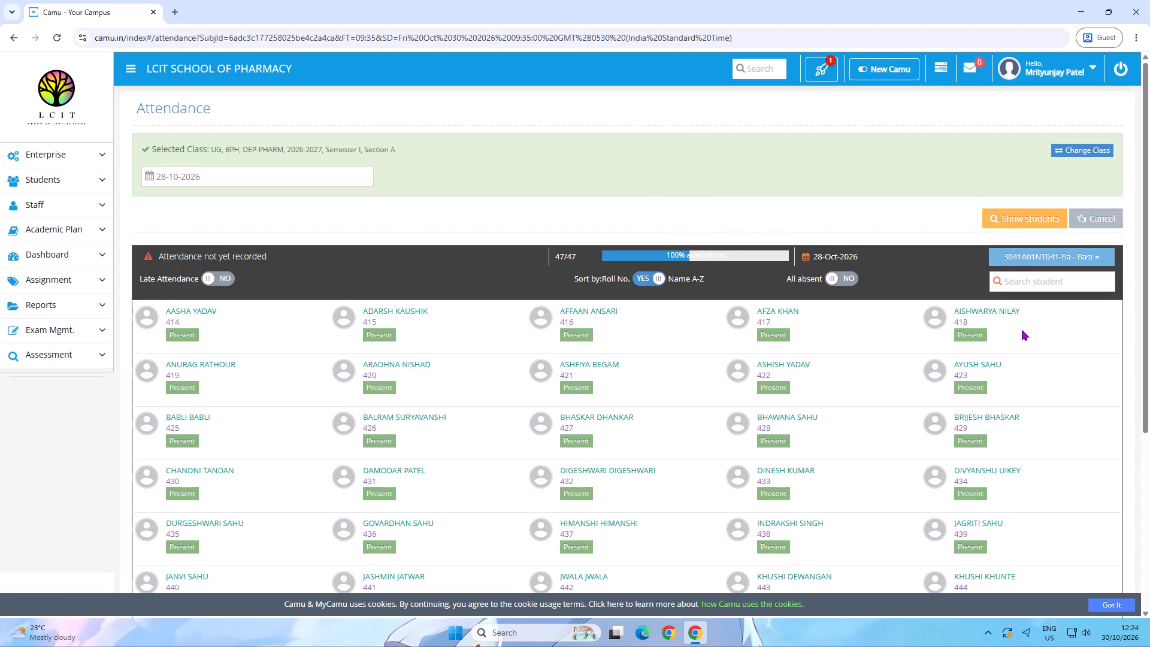
Set all students absent for the 2:05PM Python Programming class.
{"action": "left_click", "coordinate": [850, 278]}
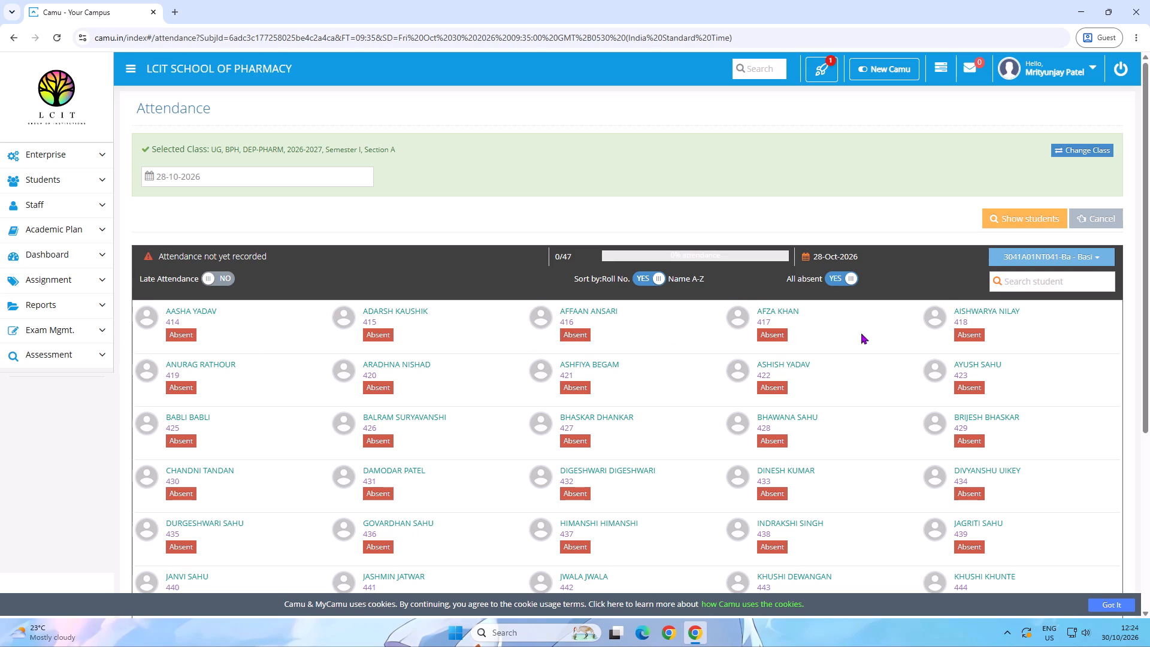
Mark the 2nd, 5th, 10th, 13th and 17th students in the Section A list present.
{"action": "left_click", "coordinate": [982, 331]}
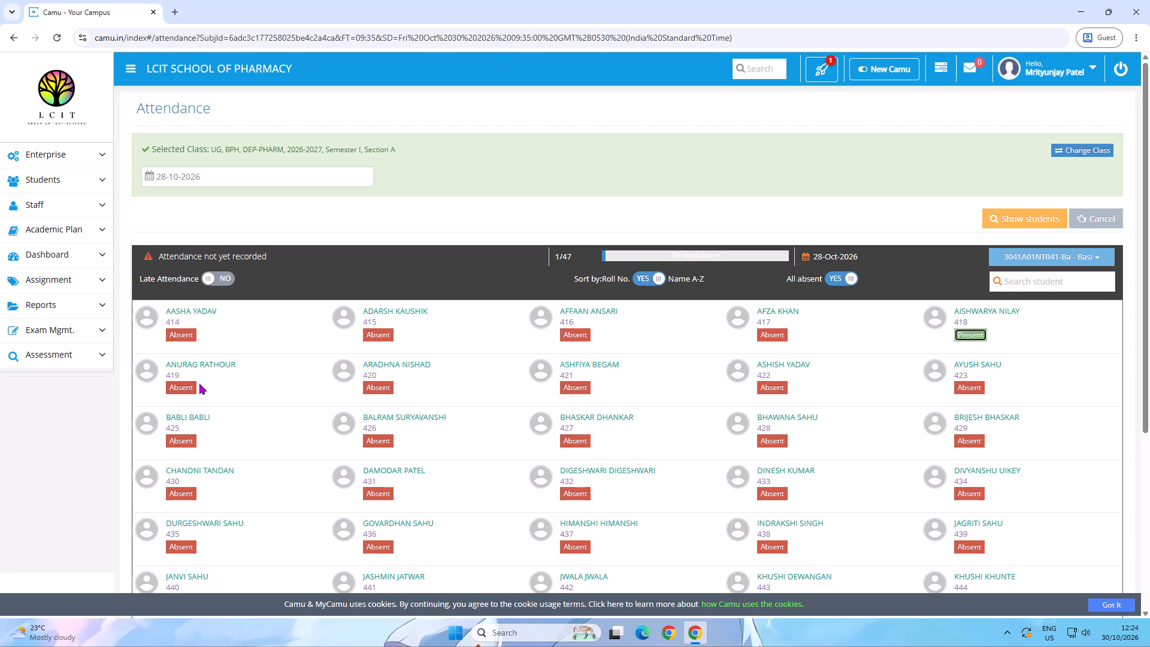
{"action": "left_click", "coordinate": [376, 330]}
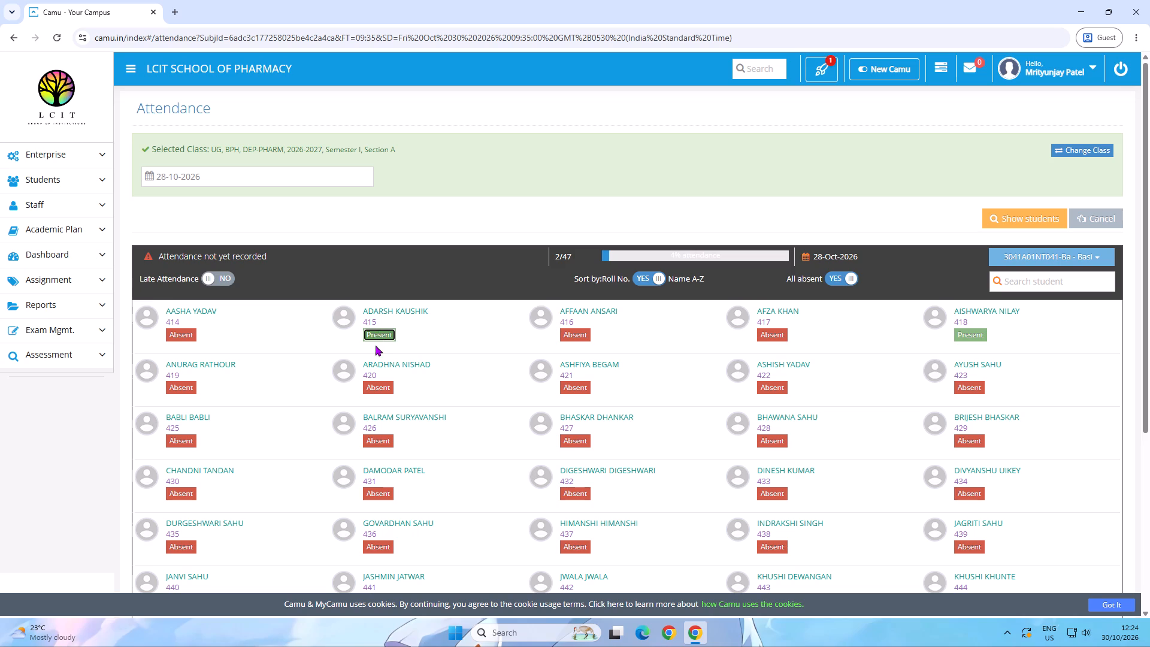
{"action": "left_click", "coordinate": [955, 387]}
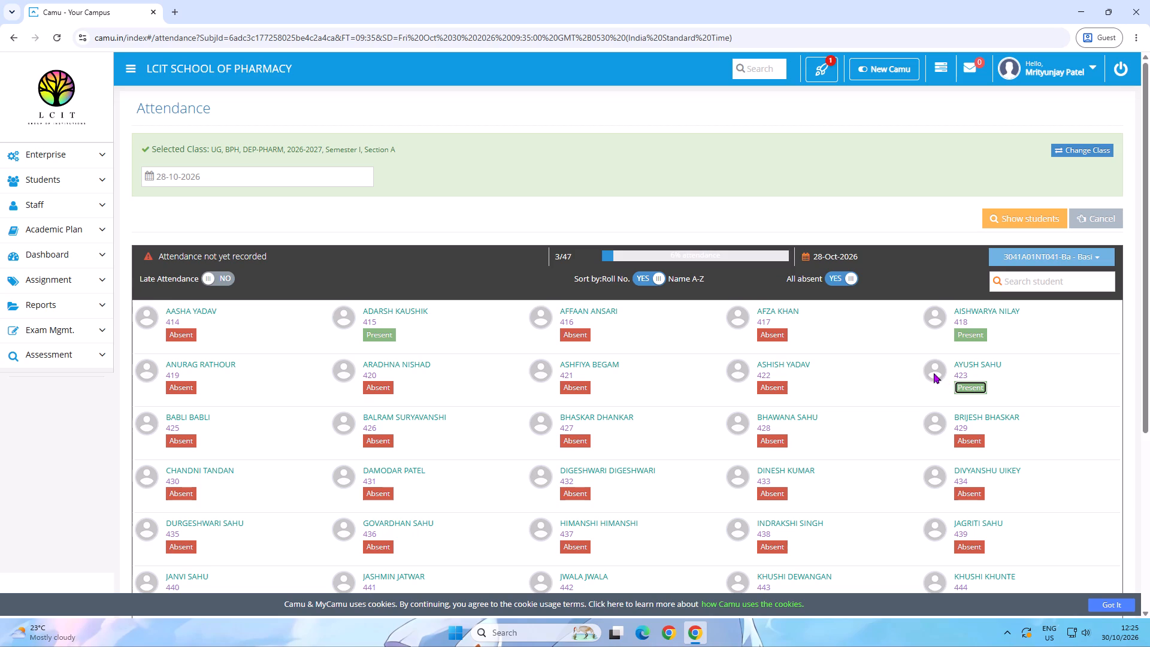
{"action": "left_click", "coordinate": [574, 440]}
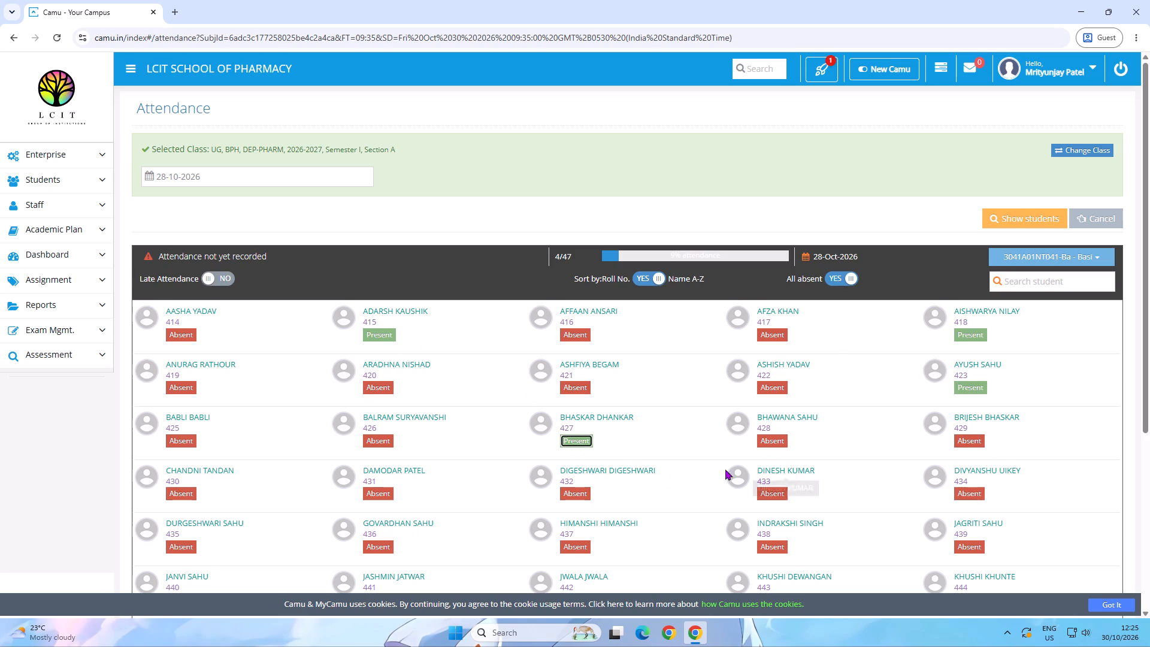
{"action": "scroll", "coordinate": [285, 474], "scroll_direction": "down", "scroll_amount": 1}
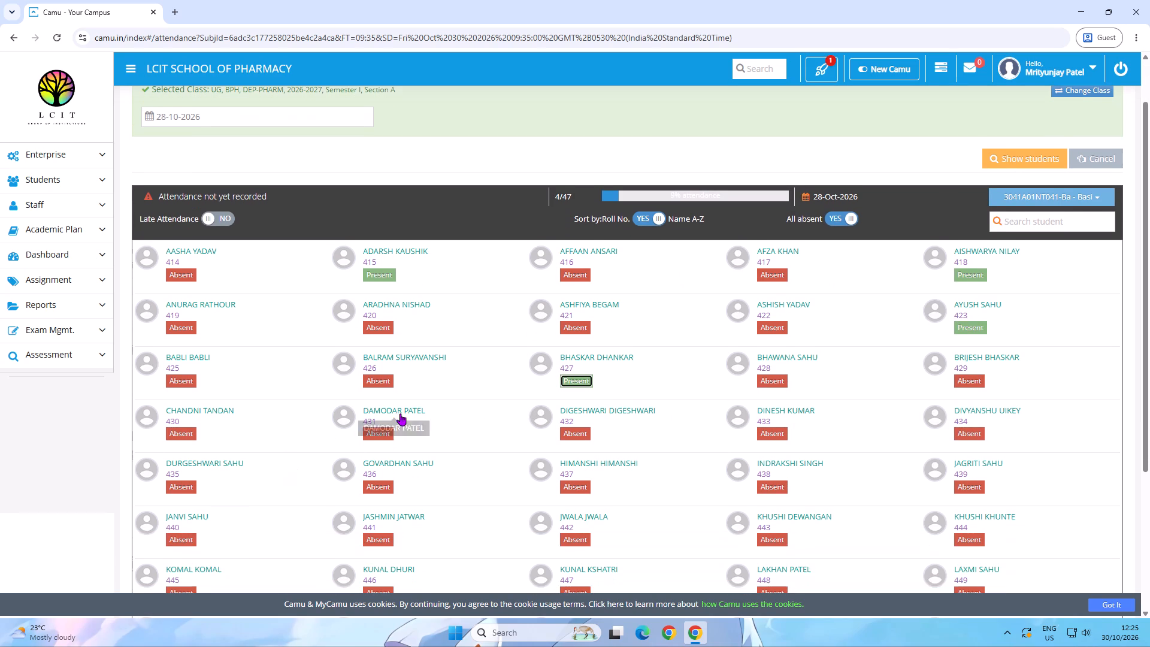
{"action": "left_click", "coordinate": [379, 436]}
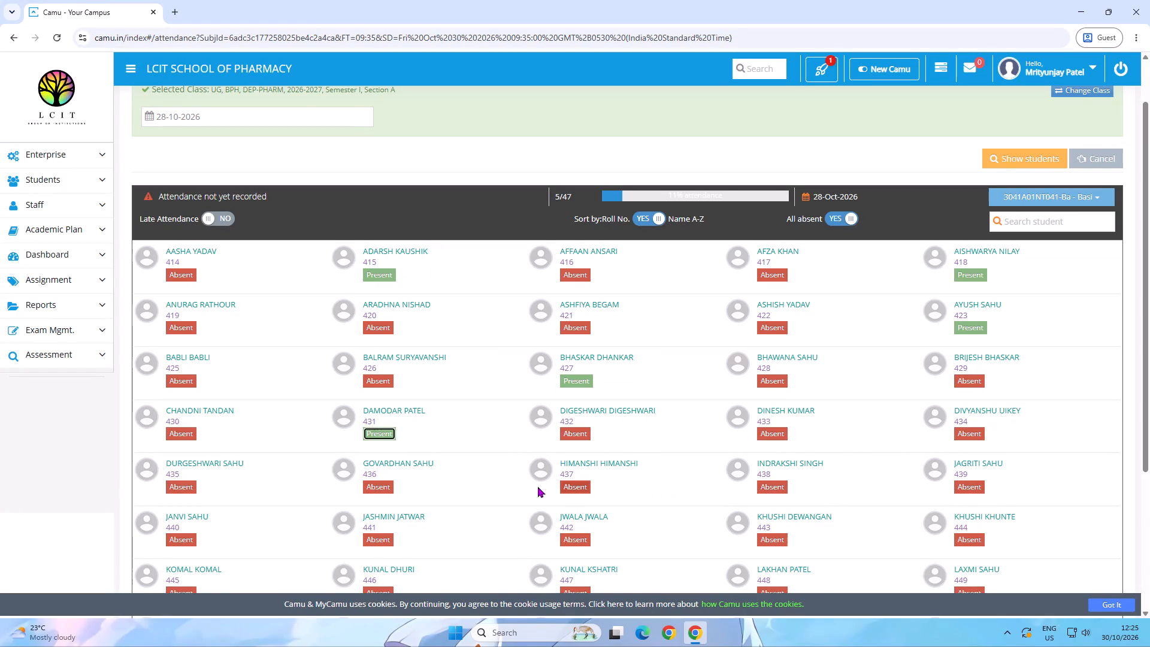
Mark the 26th and 30th to 35th students in the Section A list present.
{"action": "scroll", "coordinate": [155, 498], "scroll_direction": "down", "scroll_amount": 1}
{"action": "left_click", "coordinate": [171, 482]}
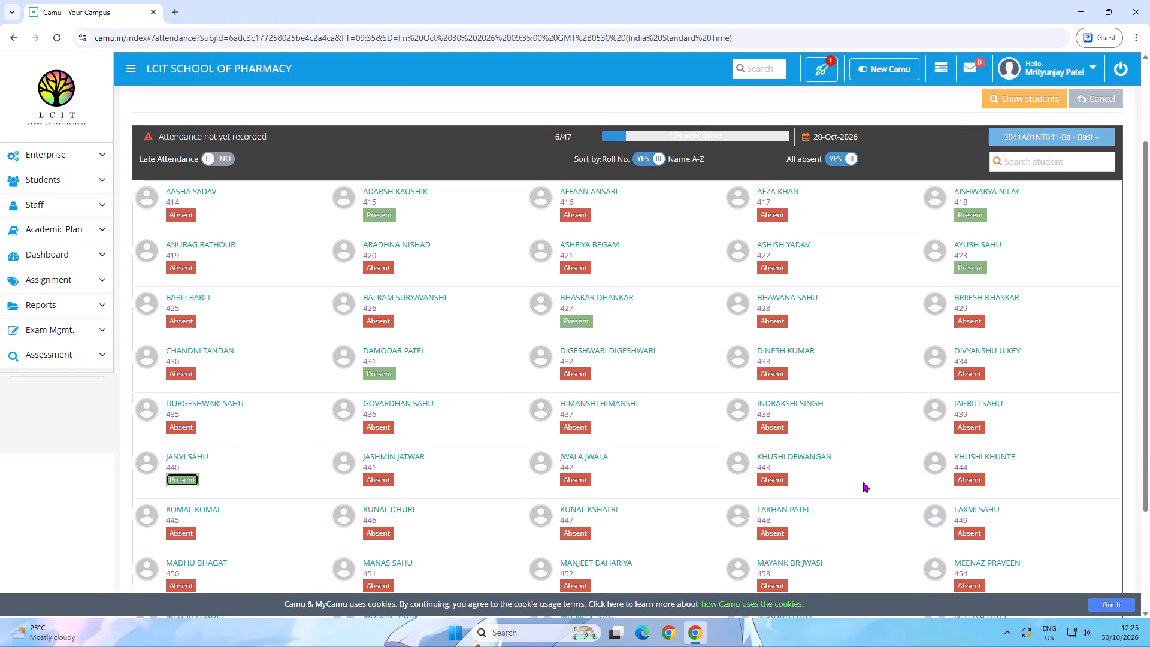
{"action": "left_click", "coordinate": [961, 482]}
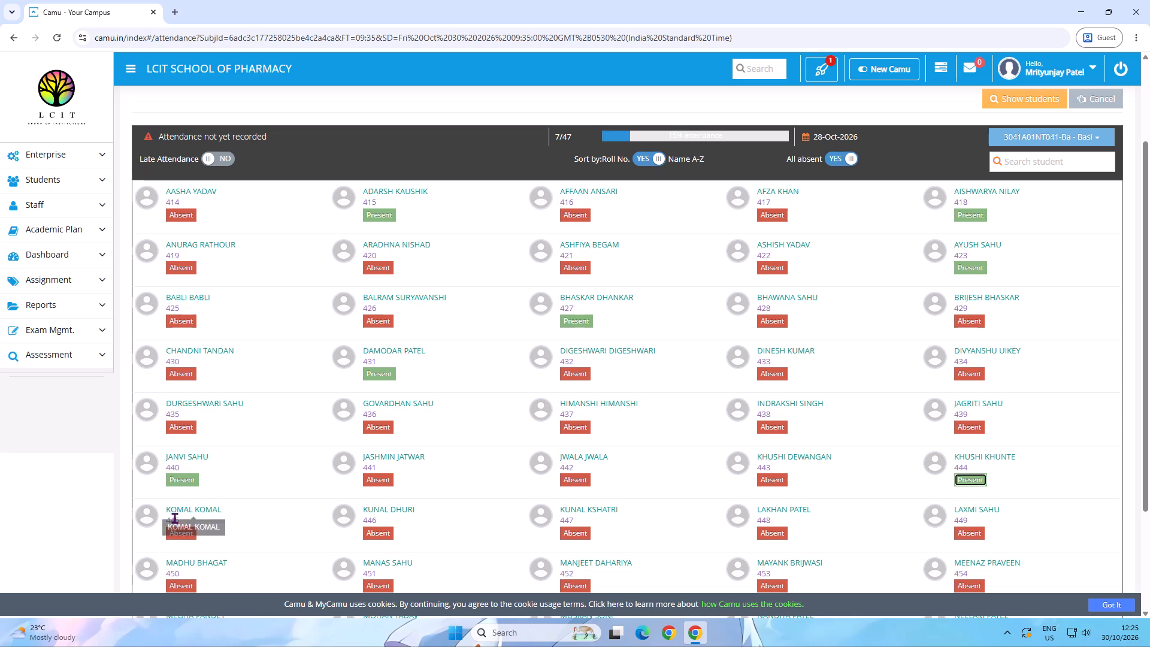
{"action": "left_click", "coordinate": [180, 533]}
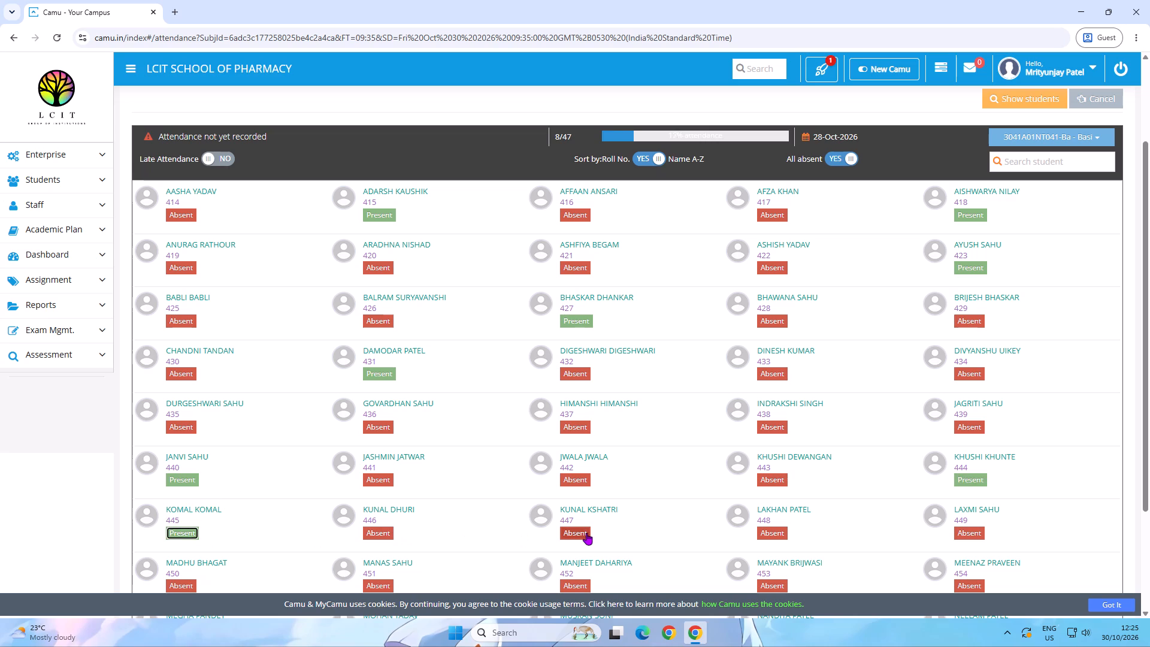
{"action": "left_click", "coordinate": [374, 532]}
{"action": "left_click", "coordinate": [574, 531]}
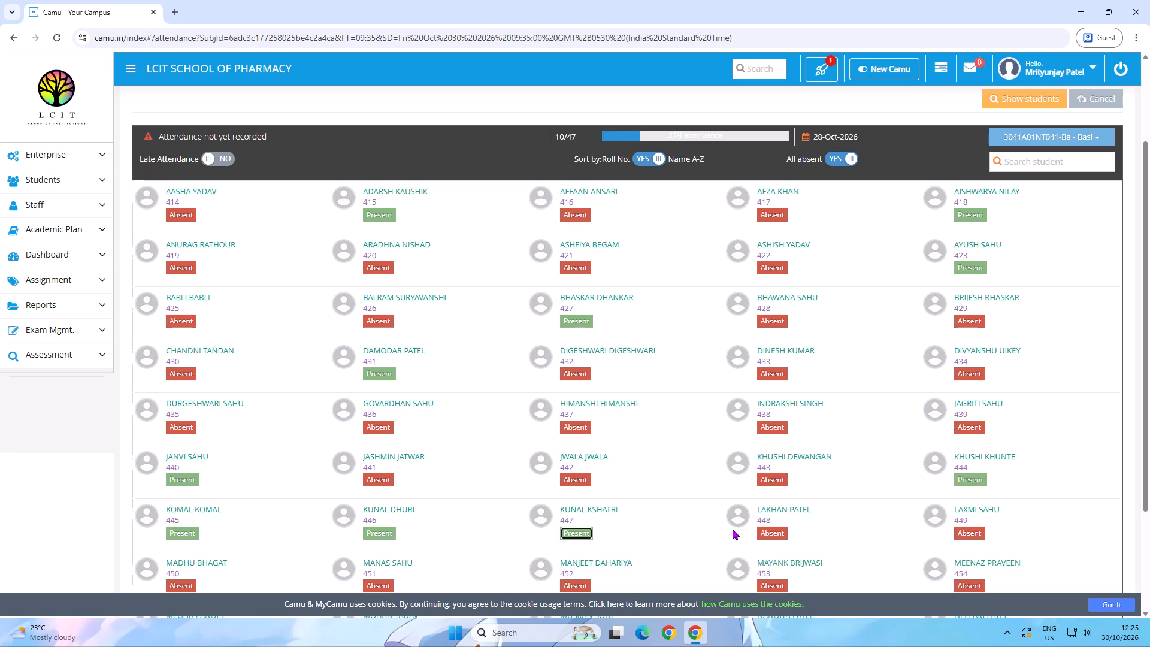
{"action": "left_click", "coordinate": [779, 527]}
{"action": "left_click", "coordinate": [960, 529]}
Mark the 36th, 37th, 41st and 44th students in the Section A list present.
{"action": "scroll", "coordinate": [961, 529], "scroll_direction": "down", "scroll_amount": 1}
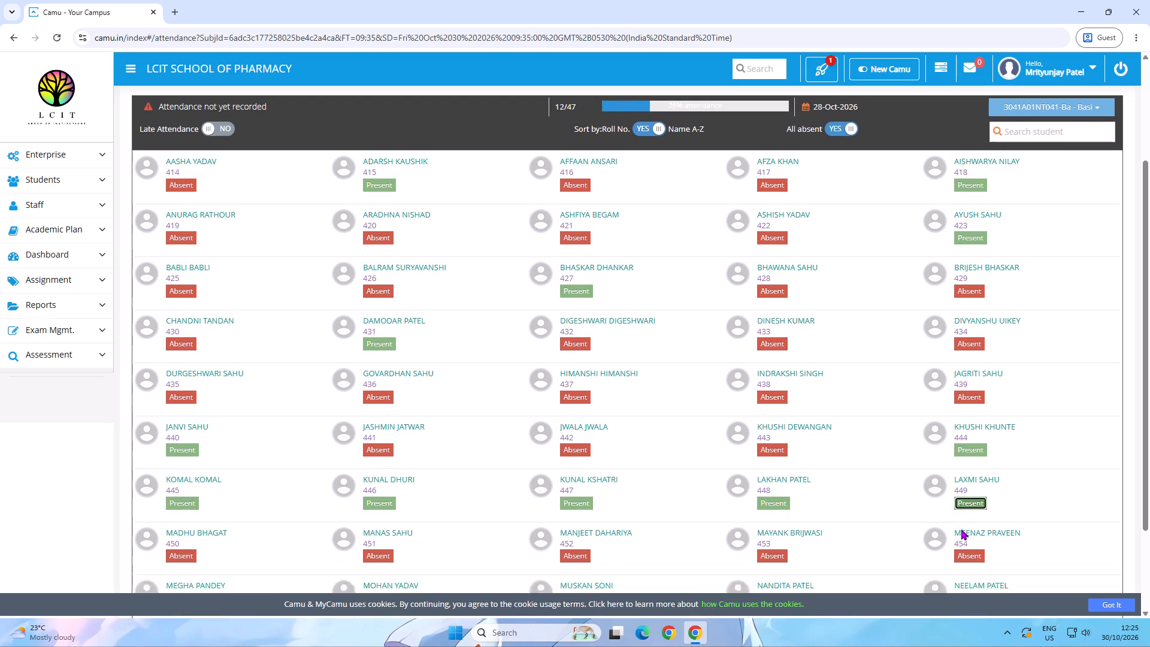
{"action": "scroll", "coordinate": [961, 529], "scroll_direction": "down", "scroll_amount": 1}
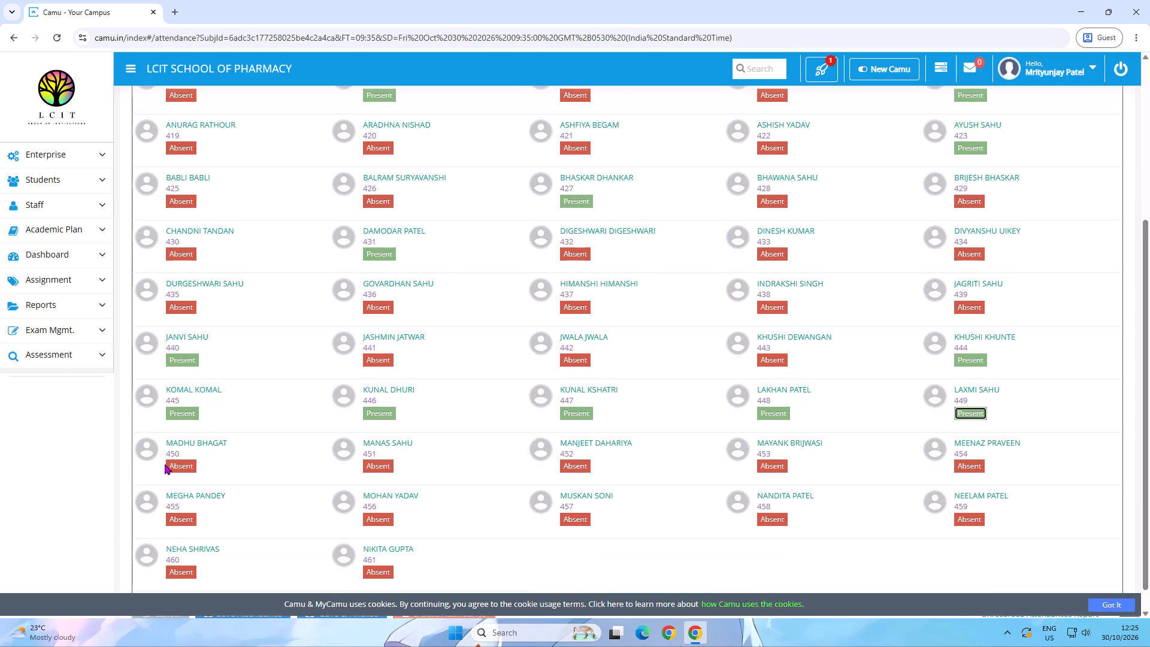
{"action": "left_click", "coordinate": [173, 466]}
{"action": "left_click", "coordinate": [380, 469]}
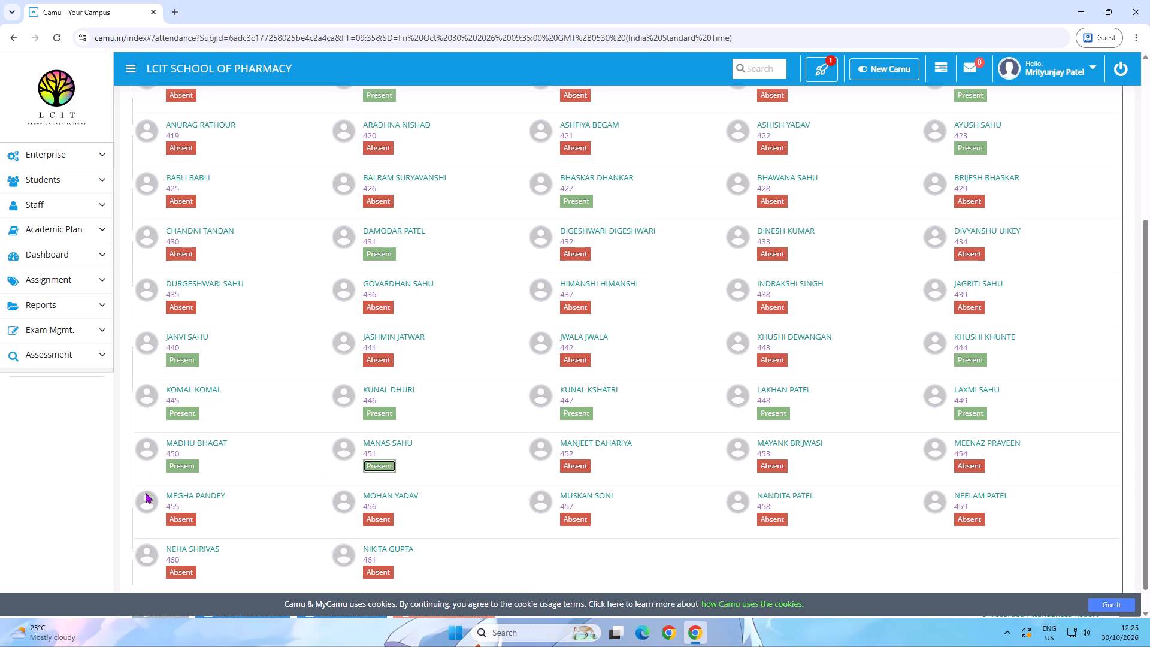
{"action": "left_click", "coordinate": [181, 522]}
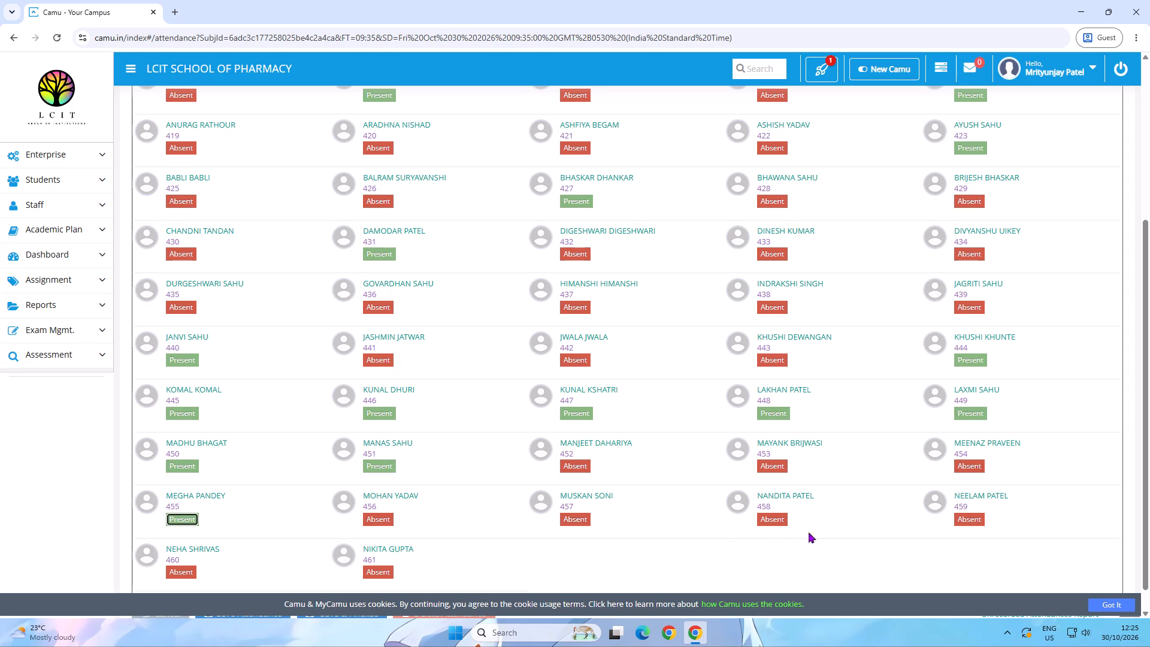
{"action": "left_click", "coordinate": [764, 520]}
Review the Section A attendance marks and set the 24th student in the list present.
{"action": "scroll", "coordinate": [644, 513], "scroll_direction": "up", "scroll_amount": 4}
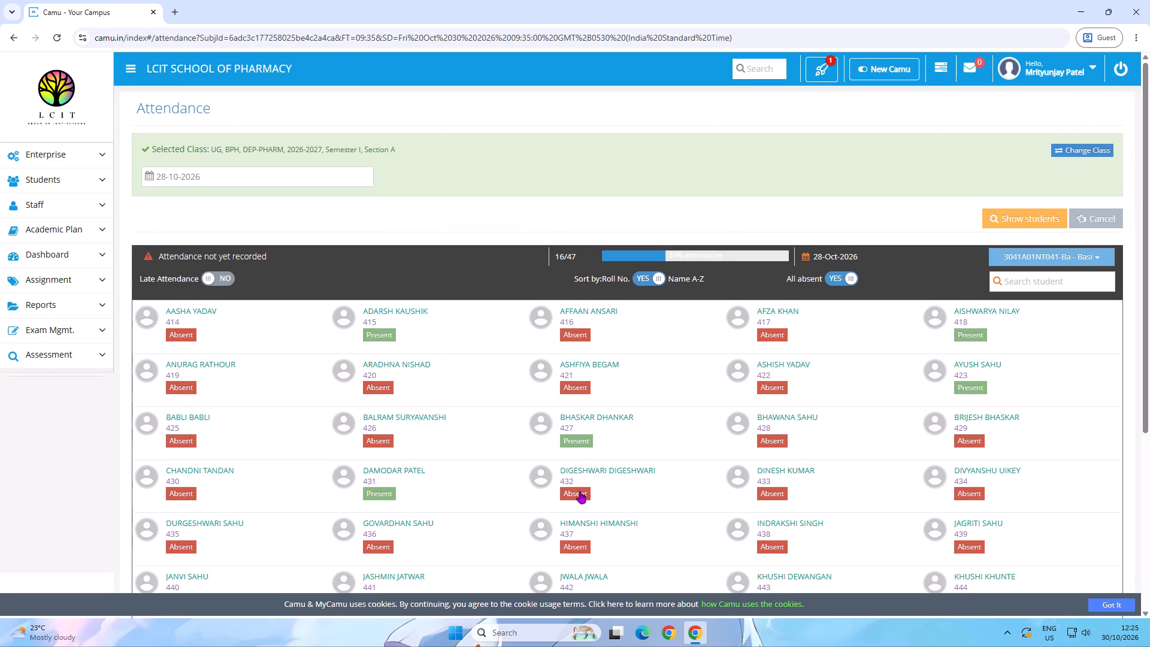
{"action": "scroll", "coordinate": [571, 478], "scroll_direction": "down", "scroll_amount": 5}
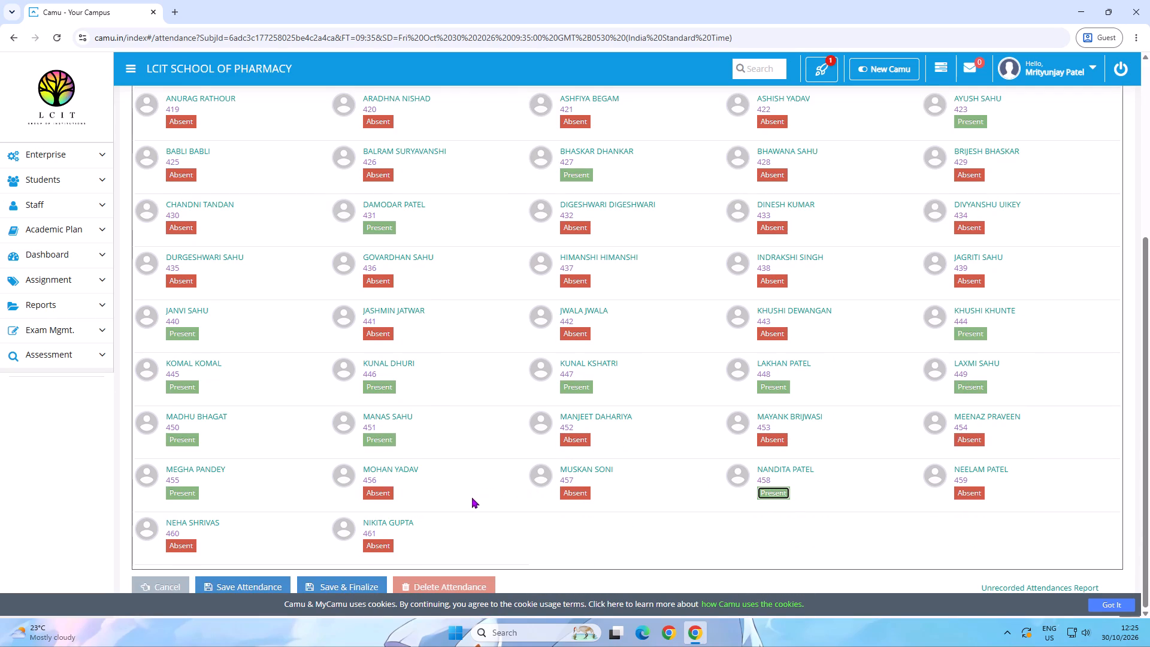
{"action": "scroll", "coordinate": [431, 503], "scroll_direction": "up", "scroll_amount": 3}
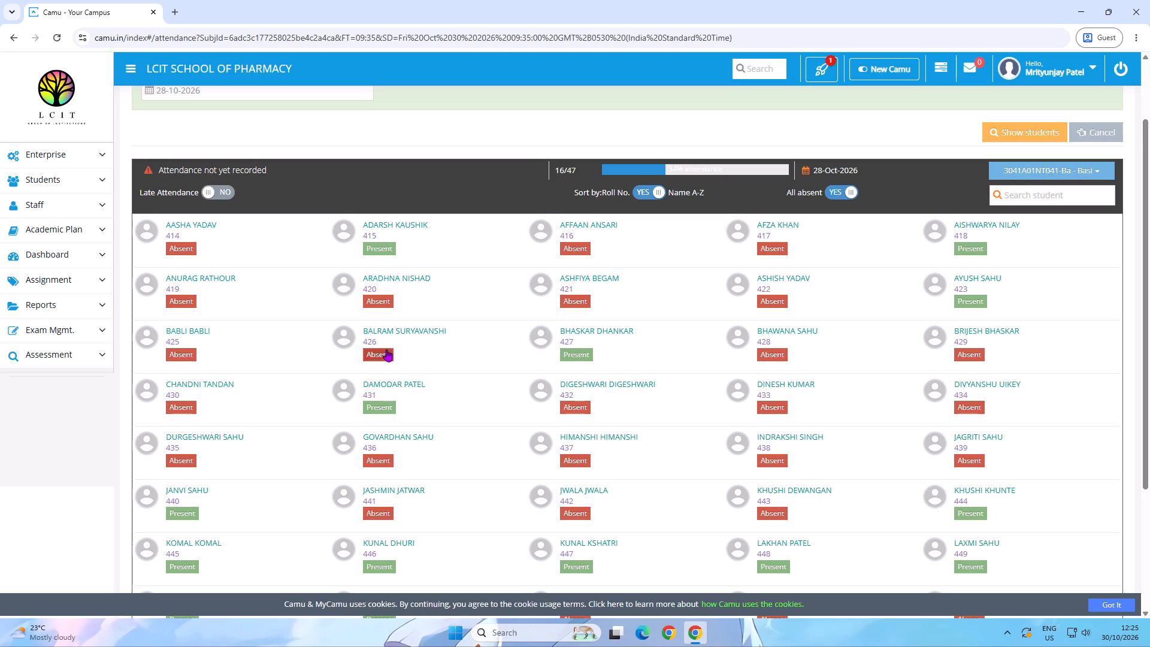
{"action": "scroll", "coordinate": [386, 349], "scroll_direction": "down", "scroll_amount": 5}
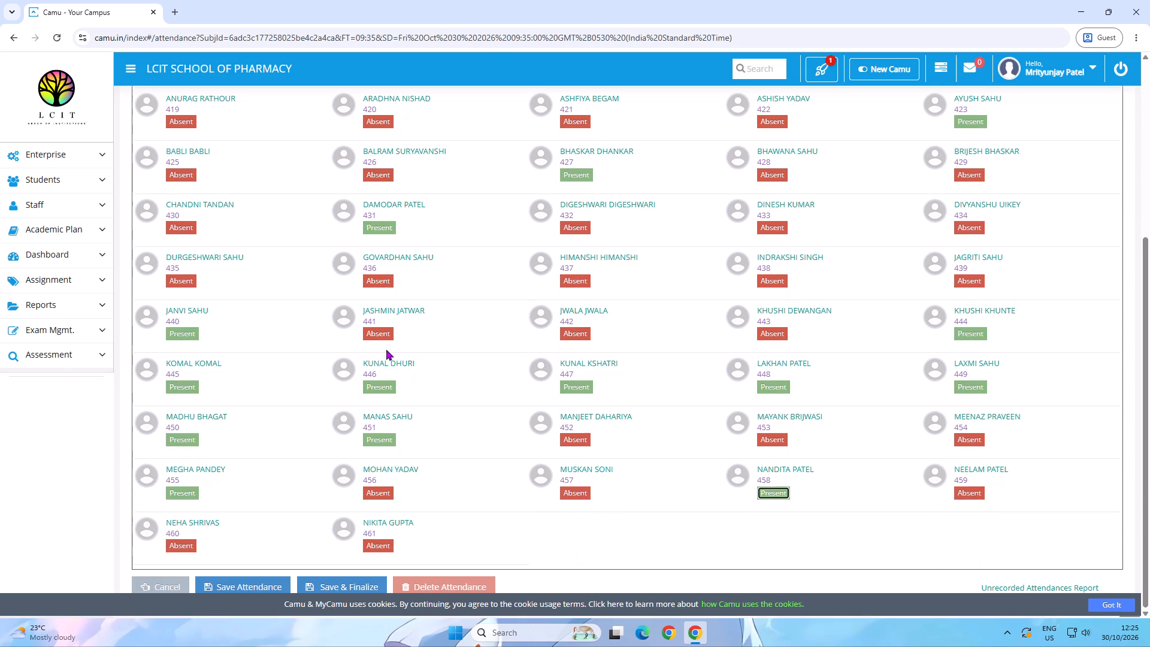
{"action": "scroll", "coordinate": [386, 349], "scroll_direction": "down", "scroll_amount": 4}
{"action": "scroll", "coordinate": [360, 550], "scroll_direction": "up", "scroll_amount": 1}
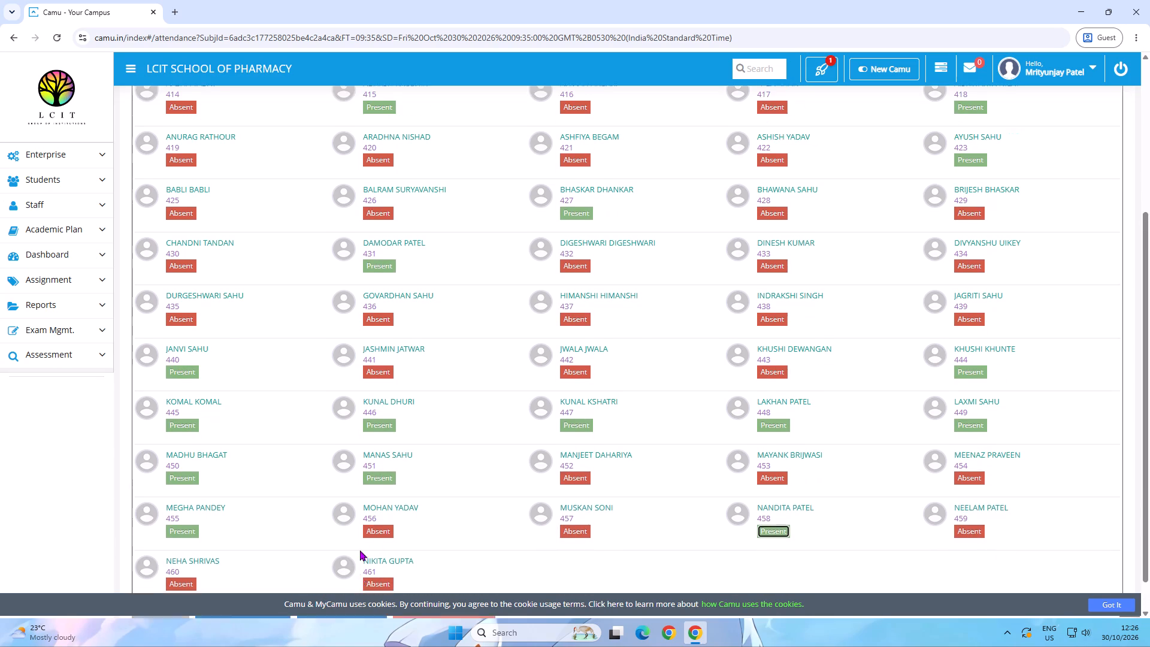
{"action": "scroll", "coordinate": [506, 469], "scroll_direction": "up", "scroll_amount": 2}
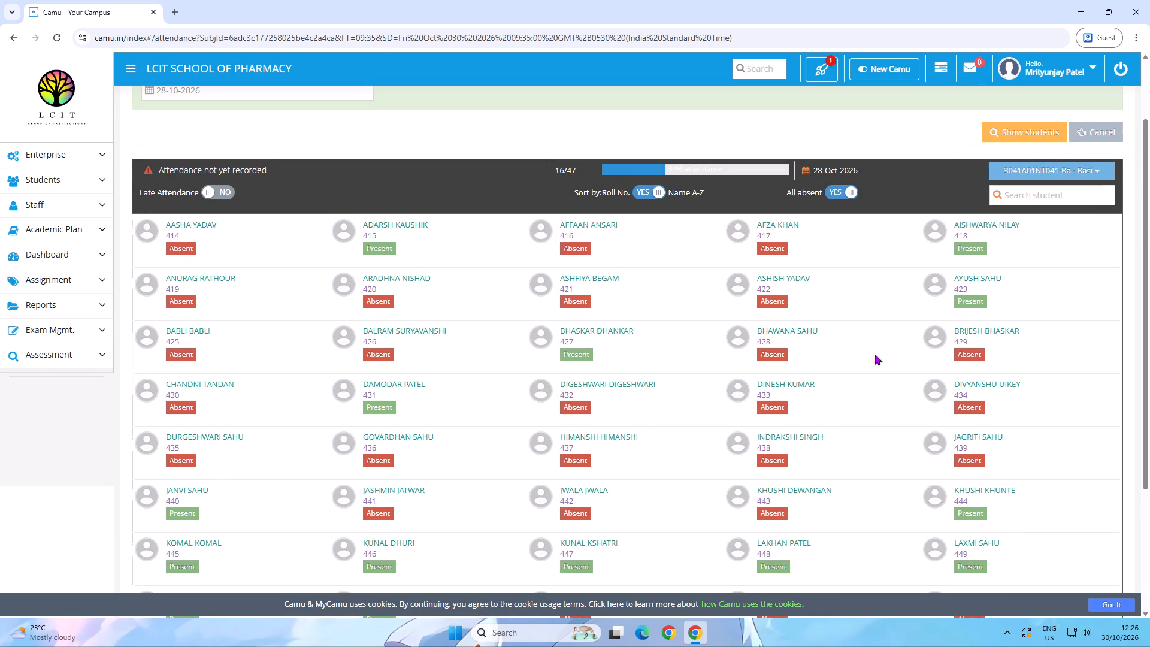
{"action": "left_click", "coordinate": [775, 465]}
Save and finalize the Python Programming attendance for 28-10-2026, also applying it to the 15:00 to 15:55 period.
{"action": "scroll", "coordinate": [292, 461], "scroll_direction": "down", "scroll_amount": 5}
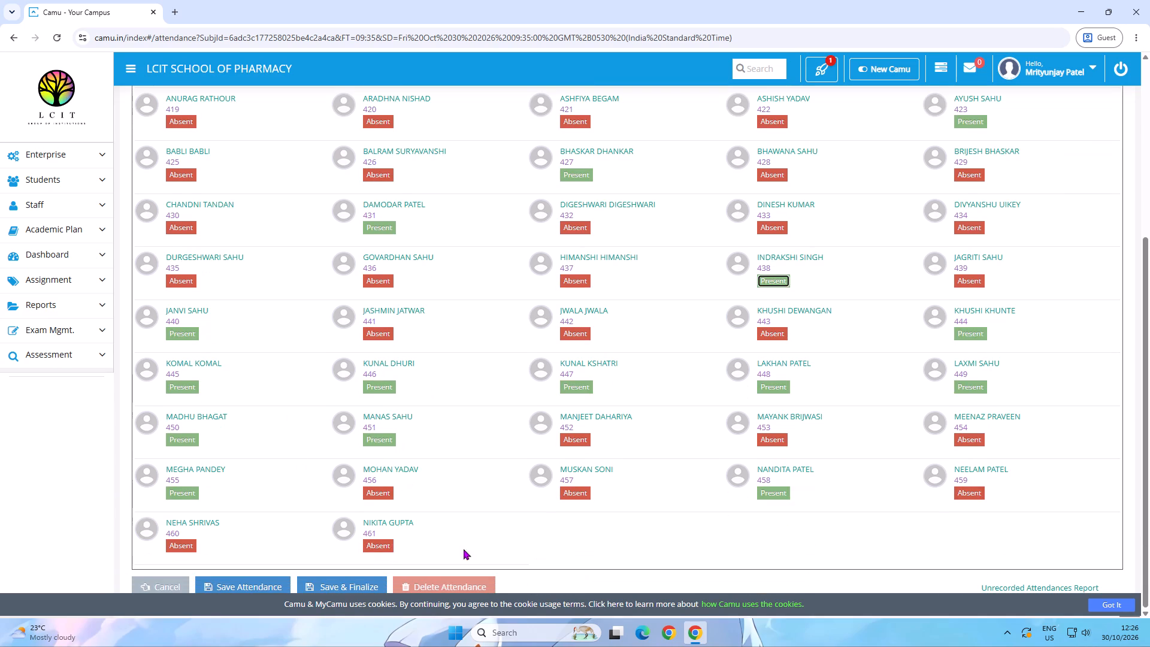
{"action": "left_click", "coordinate": [345, 582]}
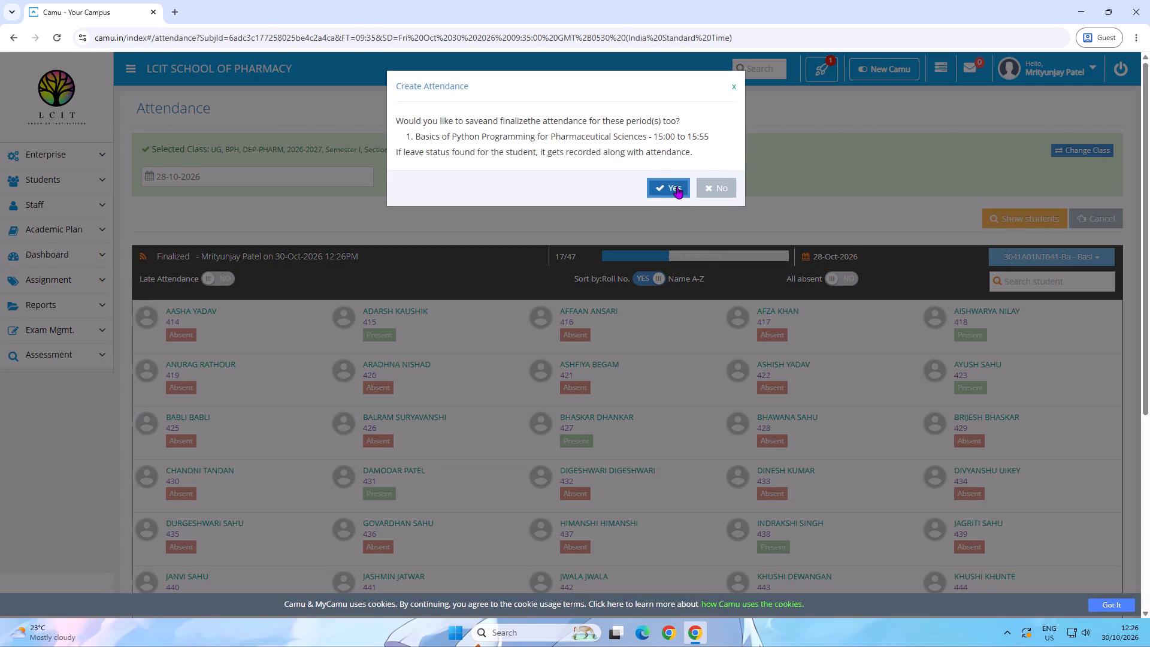
{"action": "left_click", "coordinate": [677, 186]}
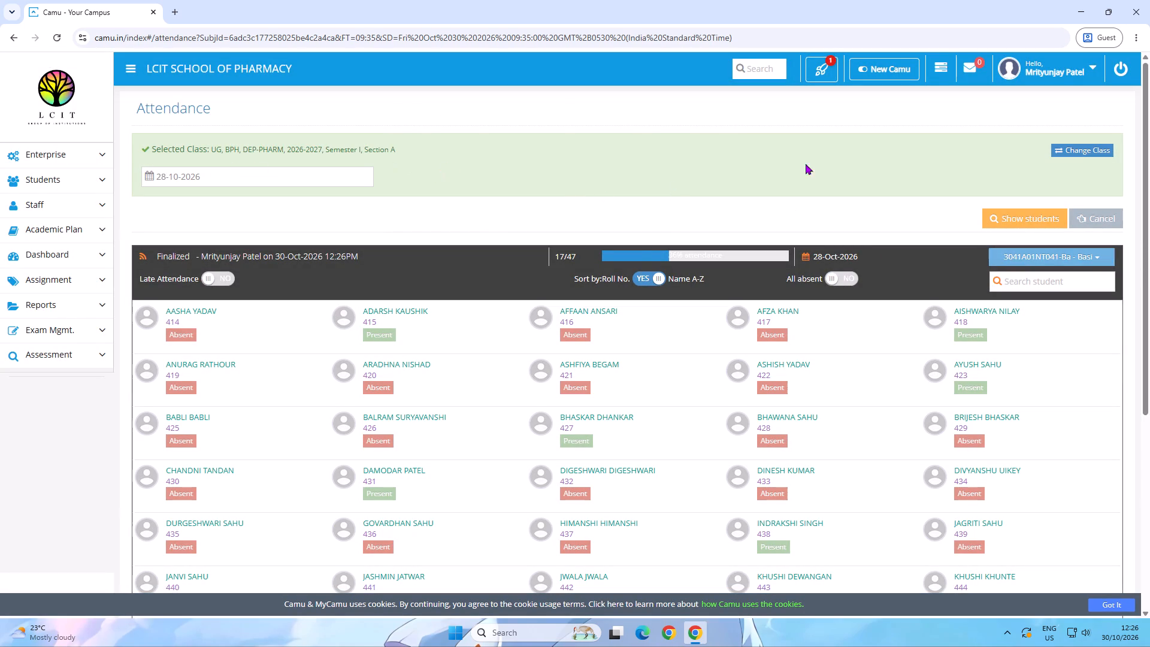
Change the attendance date to 30-10-2026 and switch the class to Semester I, Section B.
{"action": "left_click", "coordinate": [176, 175]}
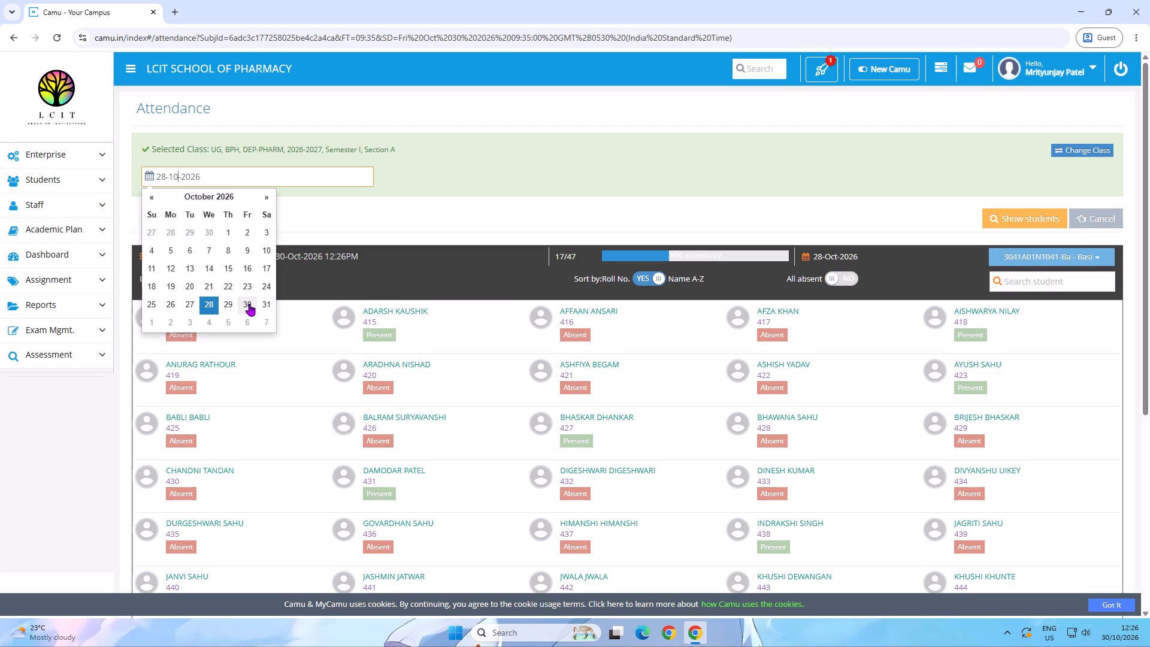
{"action": "left_click", "coordinate": [249, 304]}
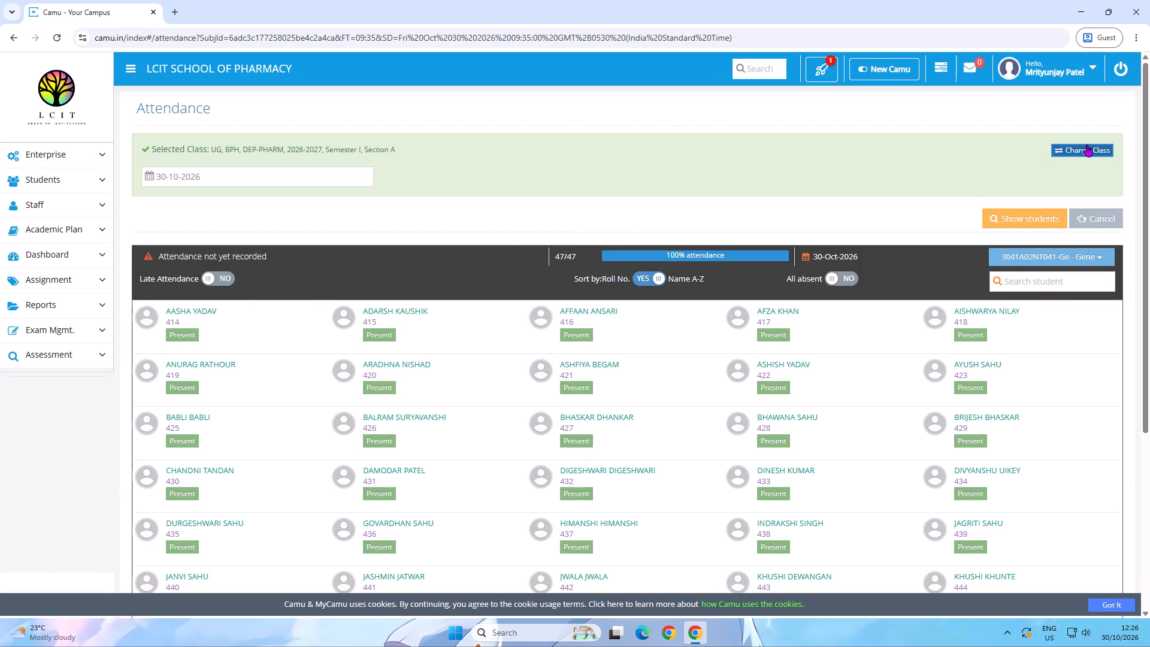
{"action": "left_click", "coordinate": [1087, 144]}
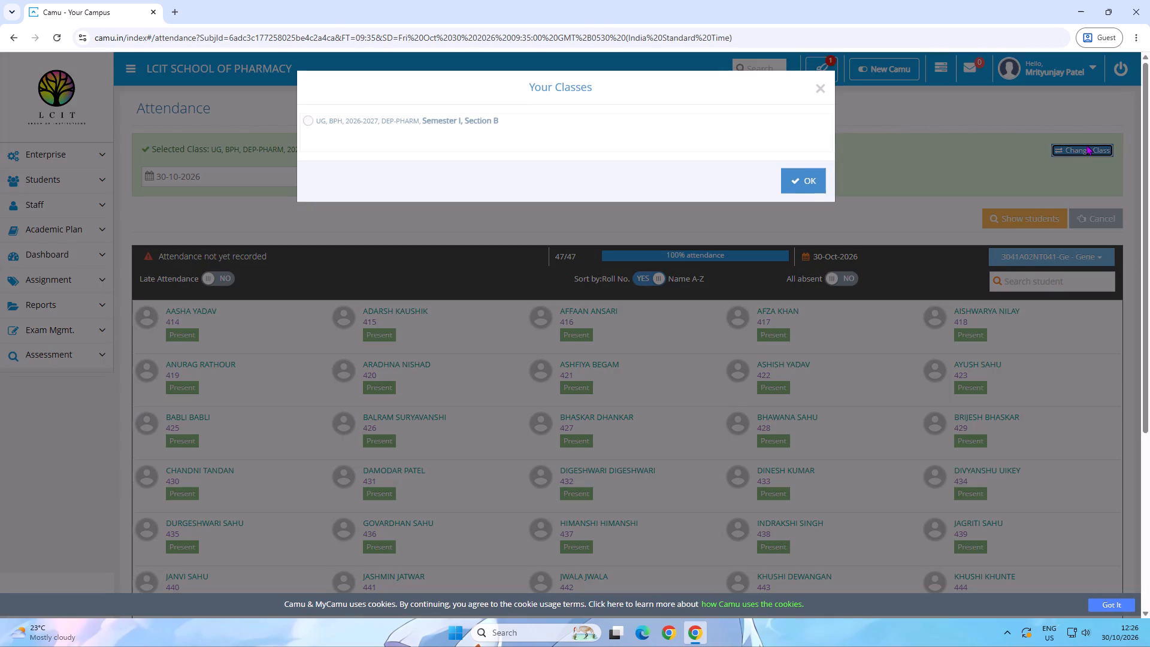
{"action": "left_click", "coordinate": [316, 119]}
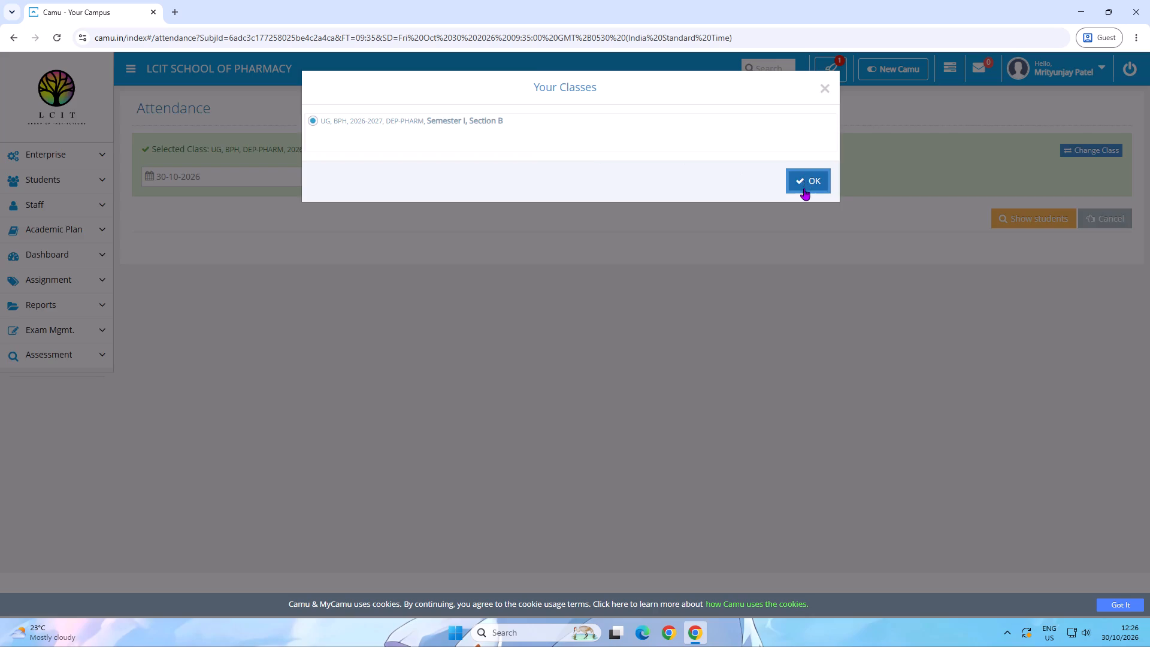
{"action": "left_click", "coordinate": [800, 179]}
Set all students absent for the Section B class on 30-10-2026.
{"action": "left_click", "coordinate": [848, 281]}
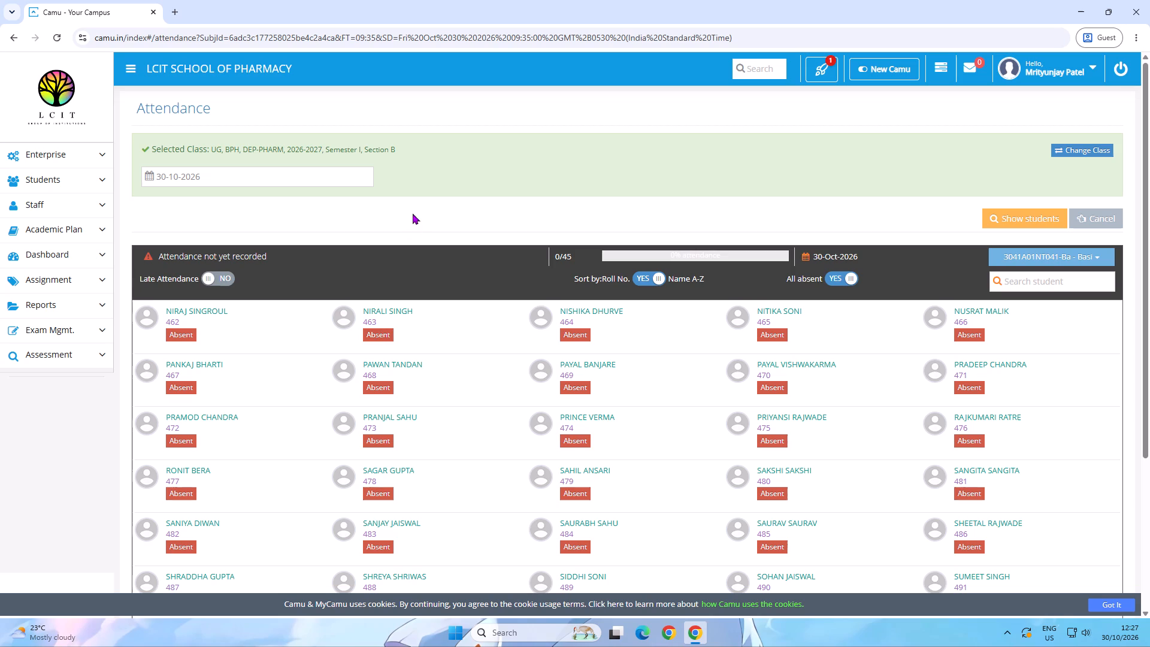
Mark the 2nd, 4th to 7th, 9th and 10th students in the Section B list present.
{"action": "left_click", "coordinate": [383, 337]}
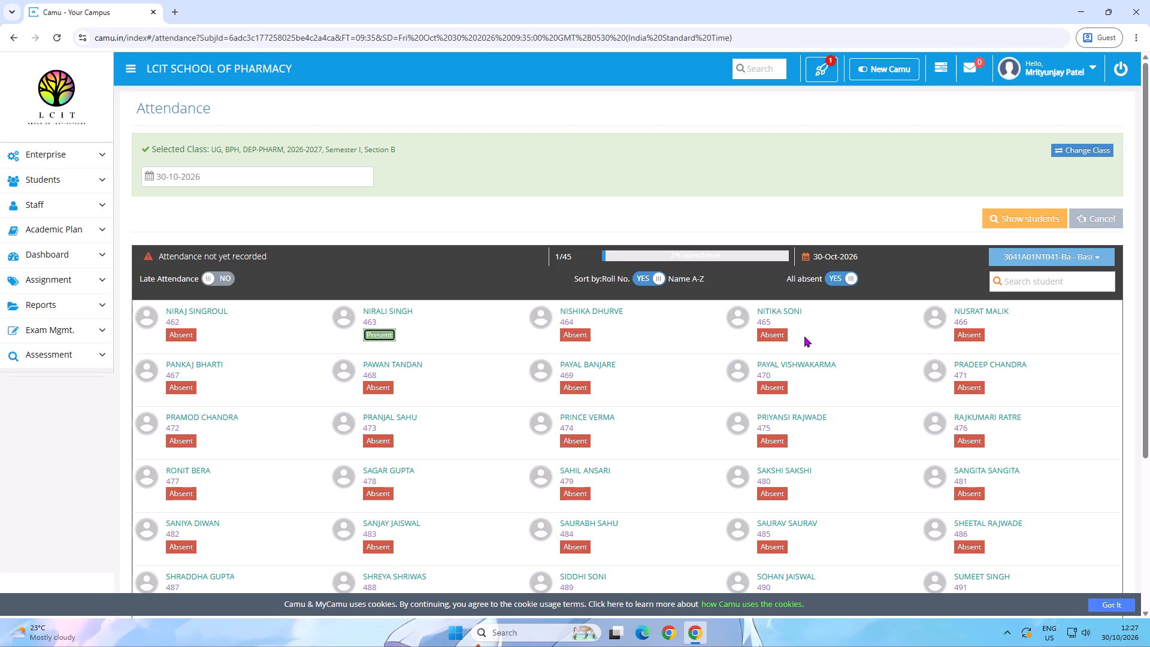
{"action": "left_click", "coordinate": [770, 341]}
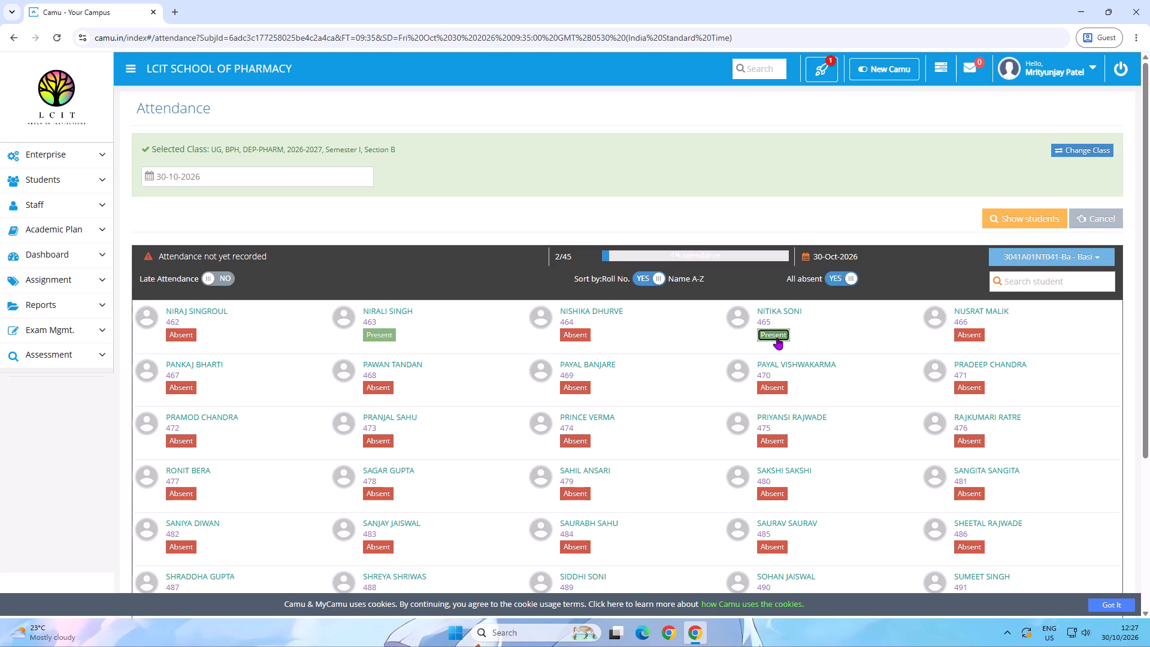
{"action": "left_click", "coordinate": [959, 331]}
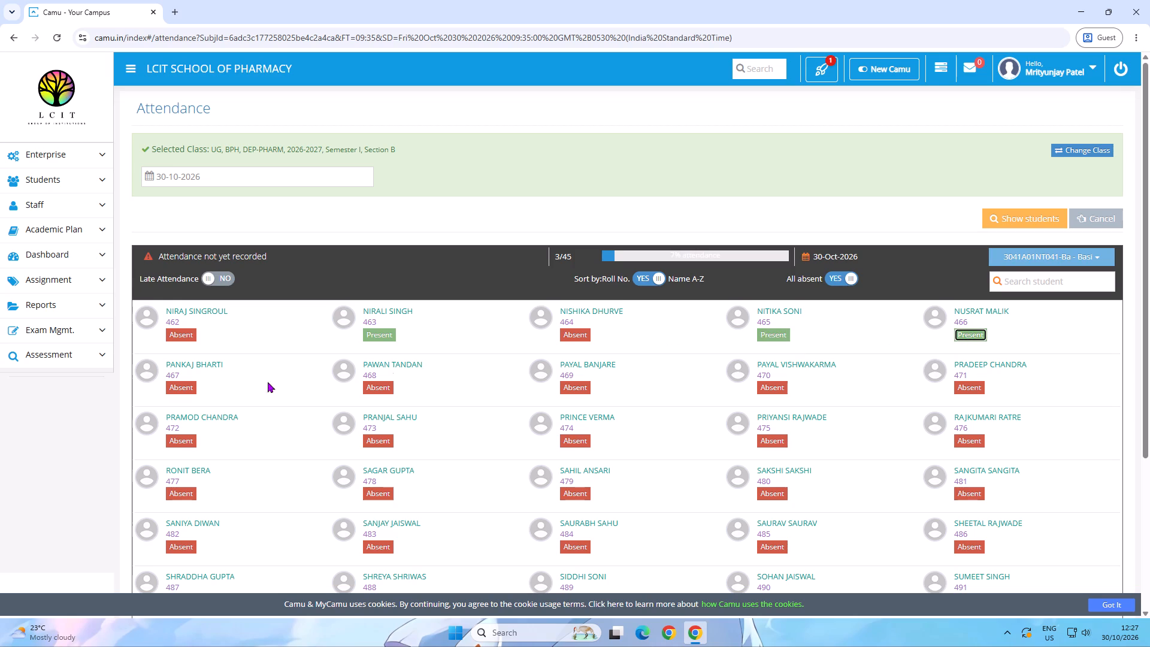
{"action": "left_click", "coordinate": [180, 389]}
{"action": "left_click_drag", "start_coordinate": [380, 382], "coordinate": [389, 384]}
{"action": "left_click_drag", "start_coordinate": [592, 384], "coordinate": [598, 388]}
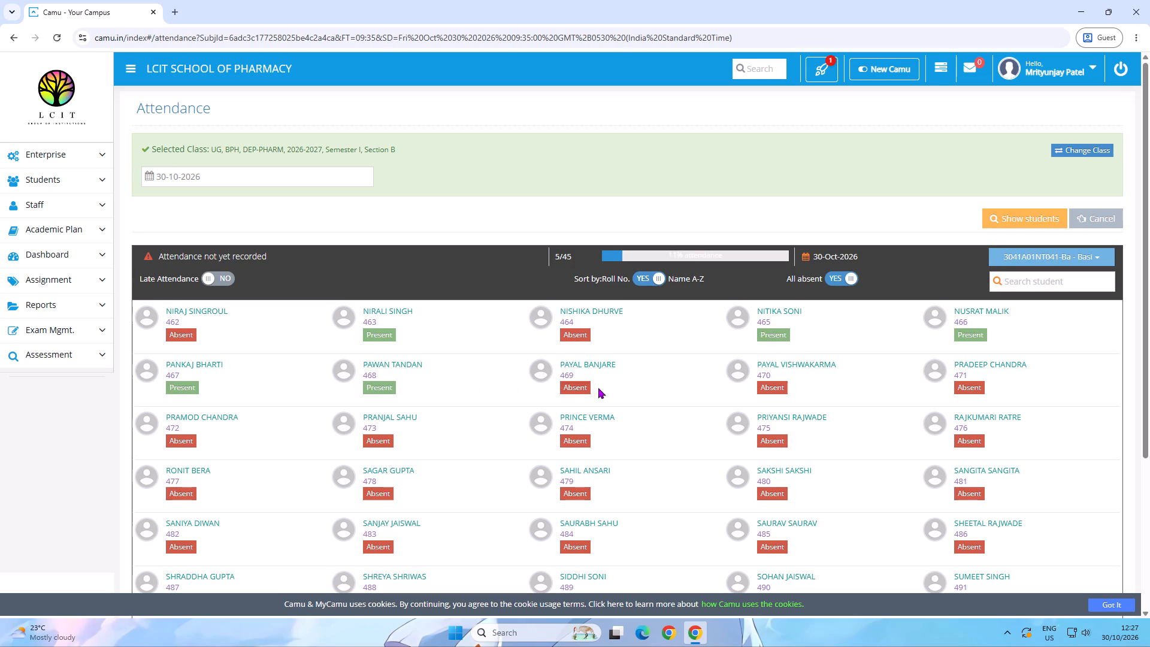
{"action": "left_click_drag", "start_coordinate": [598, 388], "coordinate": [598, 387]}
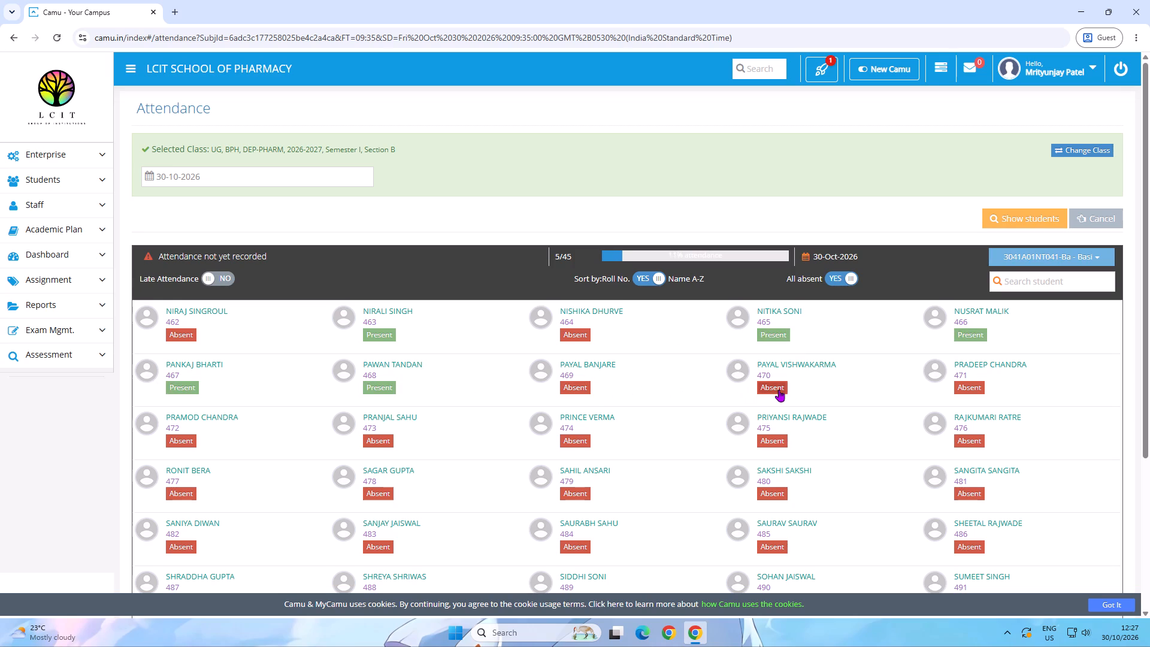
{"action": "left_click", "coordinate": [779, 389]}
{"action": "left_click", "coordinate": [979, 388]}
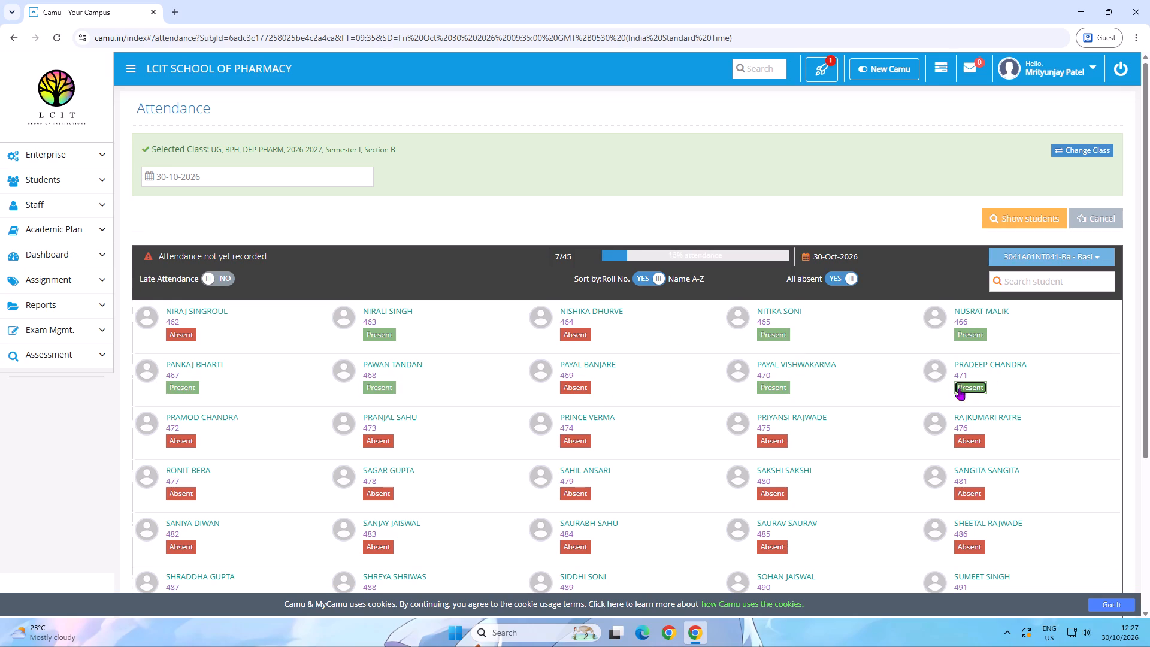
Mark the 11th to 14th and 17th to 20th students in the list present.
{"action": "left_click", "coordinate": [191, 436]}
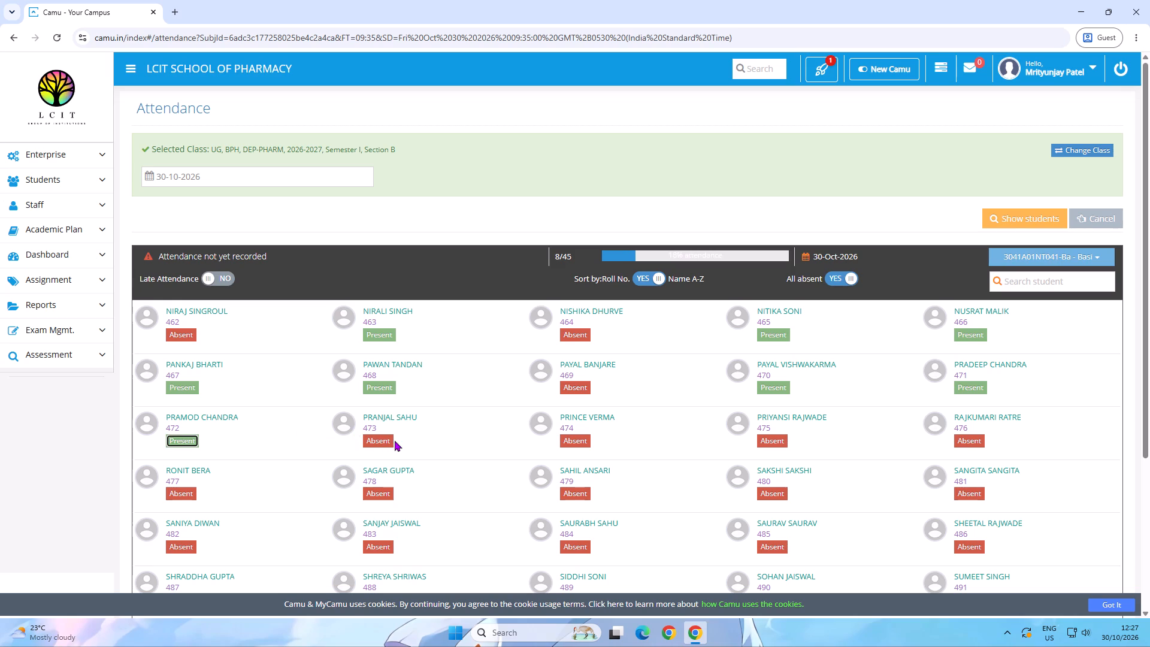
{"action": "left_click", "coordinate": [383, 440]}
{"action": "left_click_drag", "start_coordinate": [550, 444], "coordinate": [558, 446]}
{"action": "left_click", "coordinate": [565, 446]}
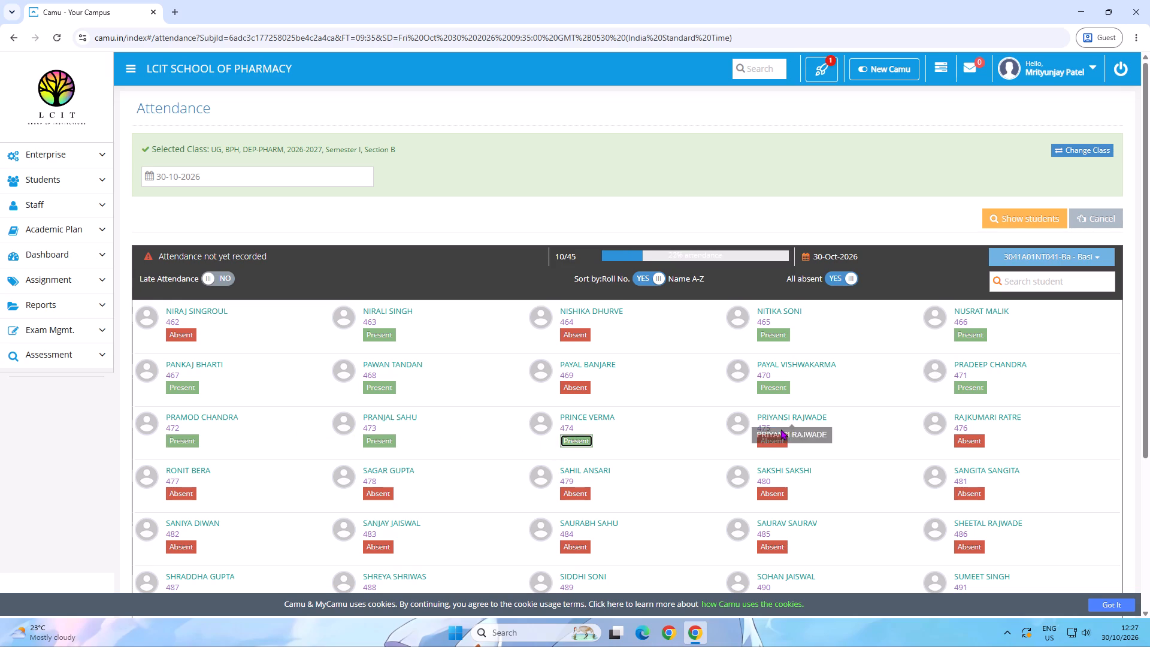
{"action": "left_click", "coordinate": [780, 437]}
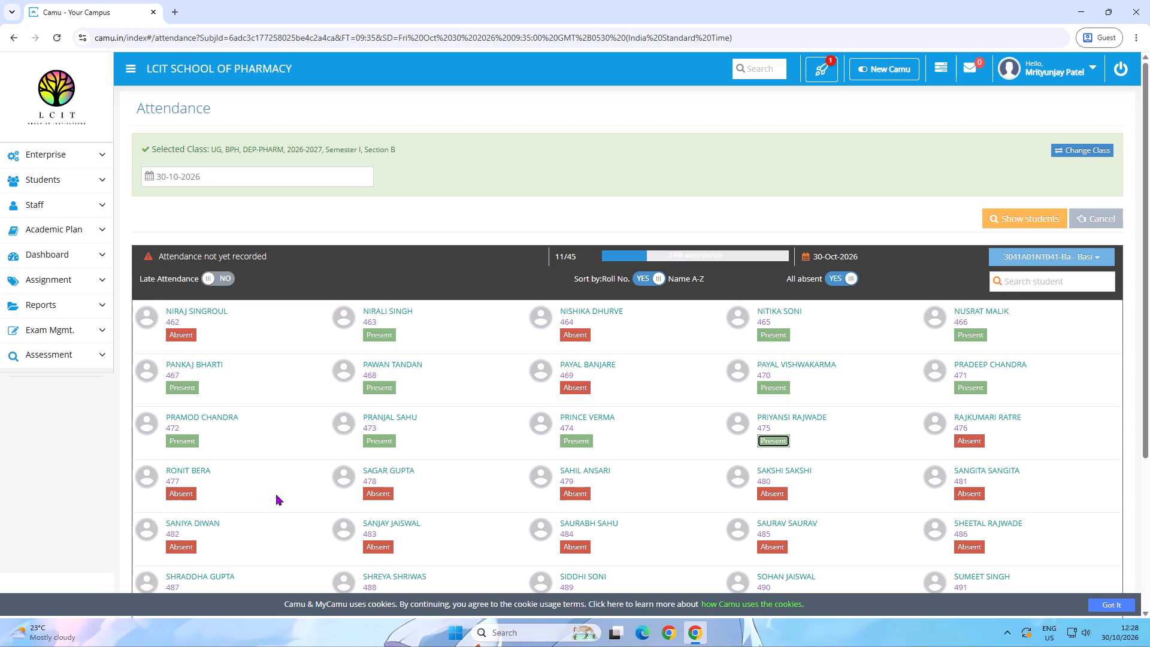
{"action": "left_click", "coordinate": [377, 495]}
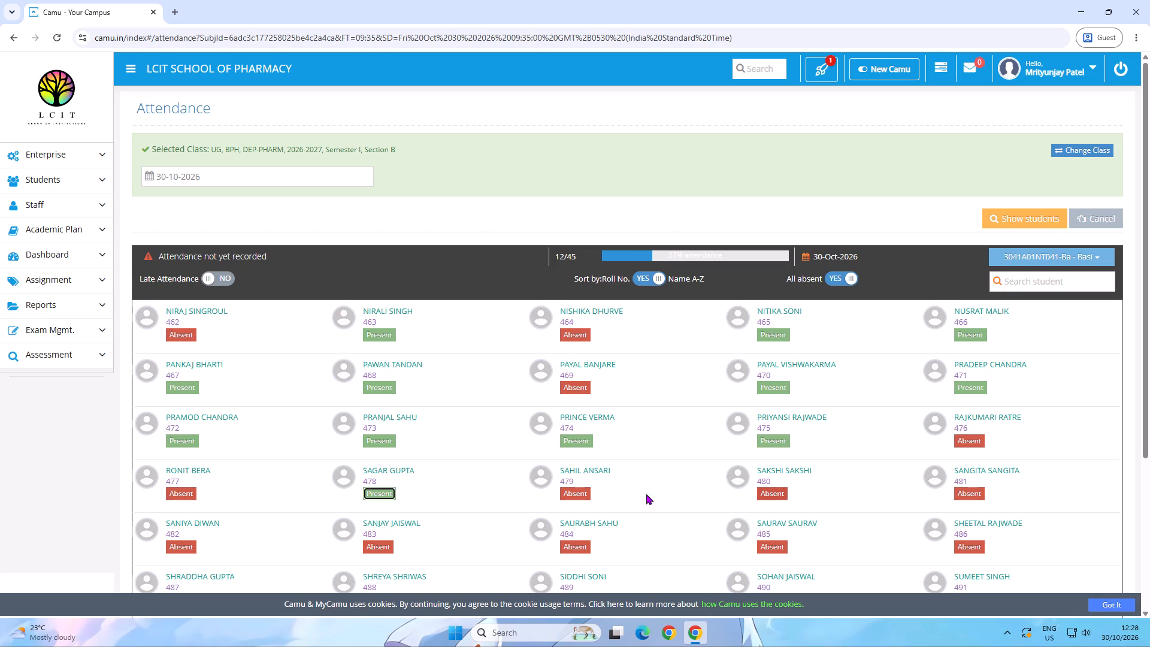
{"action": "left_click", "coordinate": [584, 488]}
{"action": "left_click", "coordinate": [766, 497]}
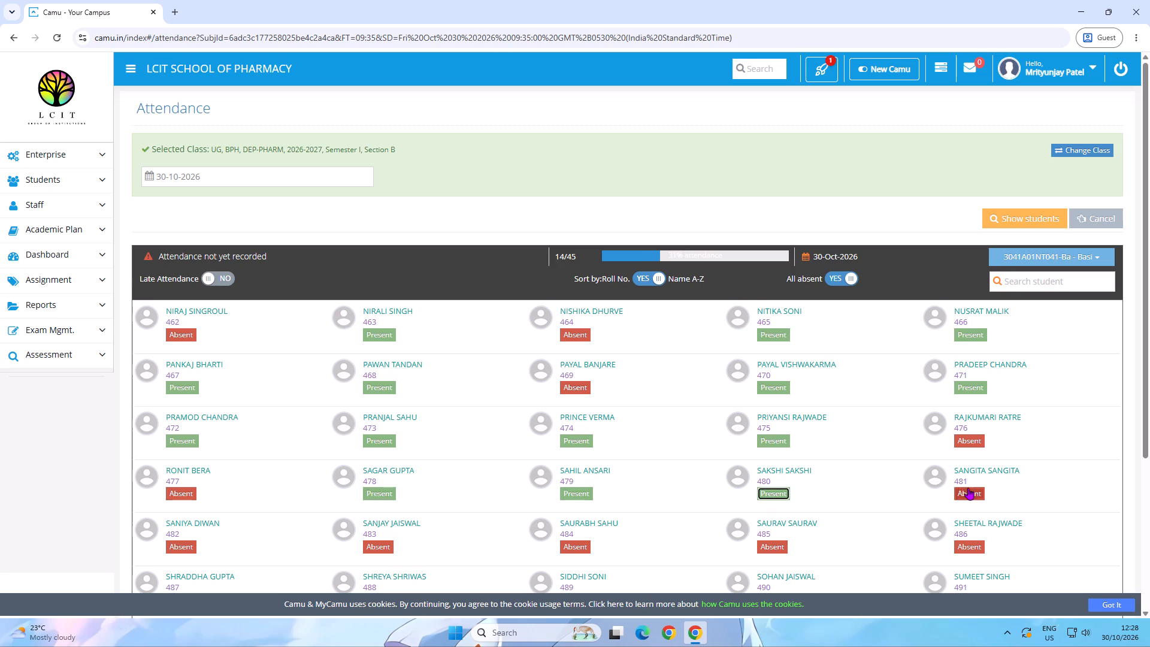
{"action": "left_click", "coordinate": [968, 488]}
Mark the 21st, 23rd to 28th and 30th students in the list present, keeping the 22nd and 29th absent.
{"action": "left_click", "coordinate": [195, 548]}
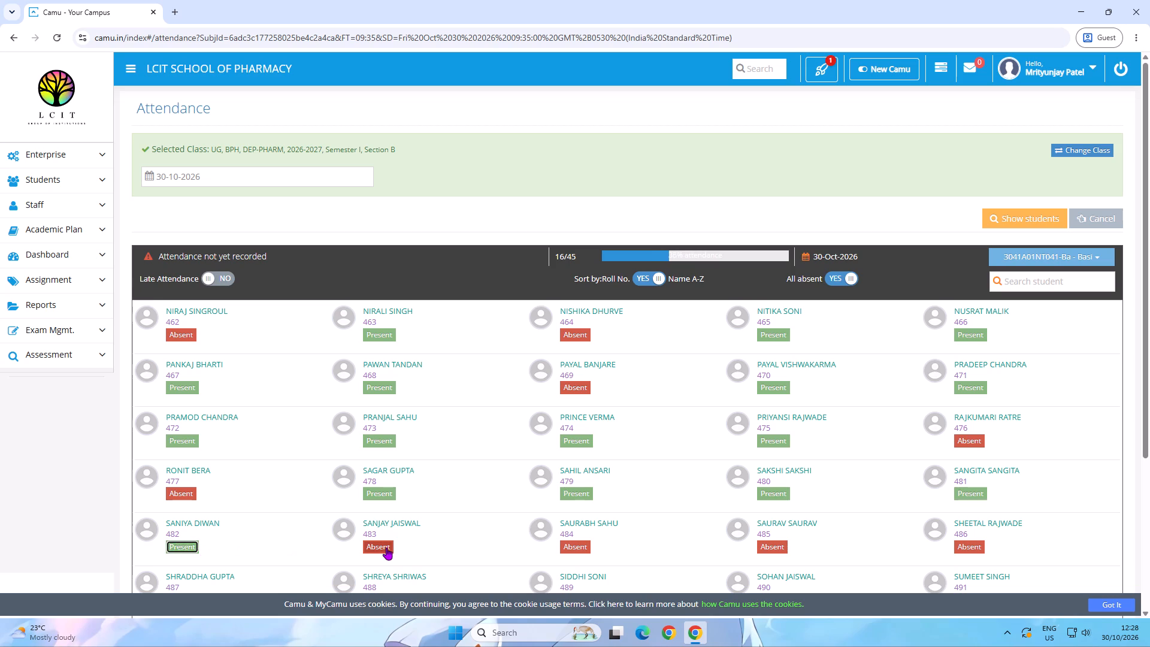
{"action": "left_click", "coordinate": [386, 548]}
{"action": "left_click", "coordinate": [374, 542]}
{"action": "left_click", "coordinate": [565, 544]}
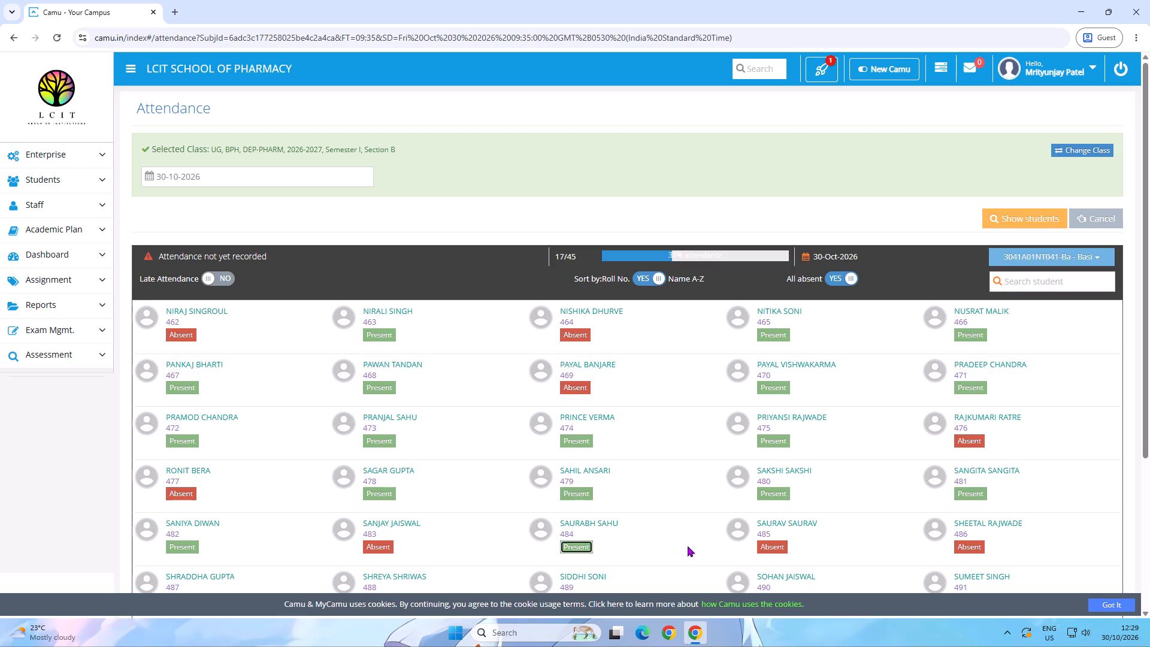
{"action": "left_click", "coordinate": [771, 546]}
{"action": "left_click", "coordinate": [976, 541]}
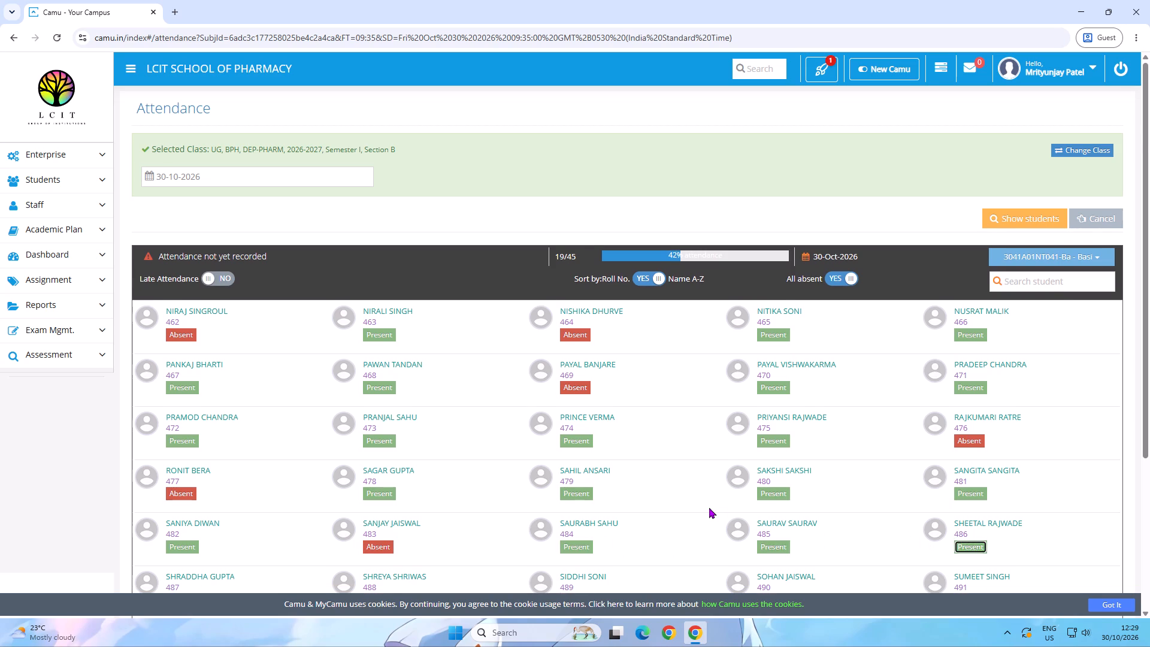
{"action": "scroll", "coordinate": [709, 507], "scroll_direction": "down", "scroll_amount": 2}
{"action": "left_click", "coordinate": [181, 479]}
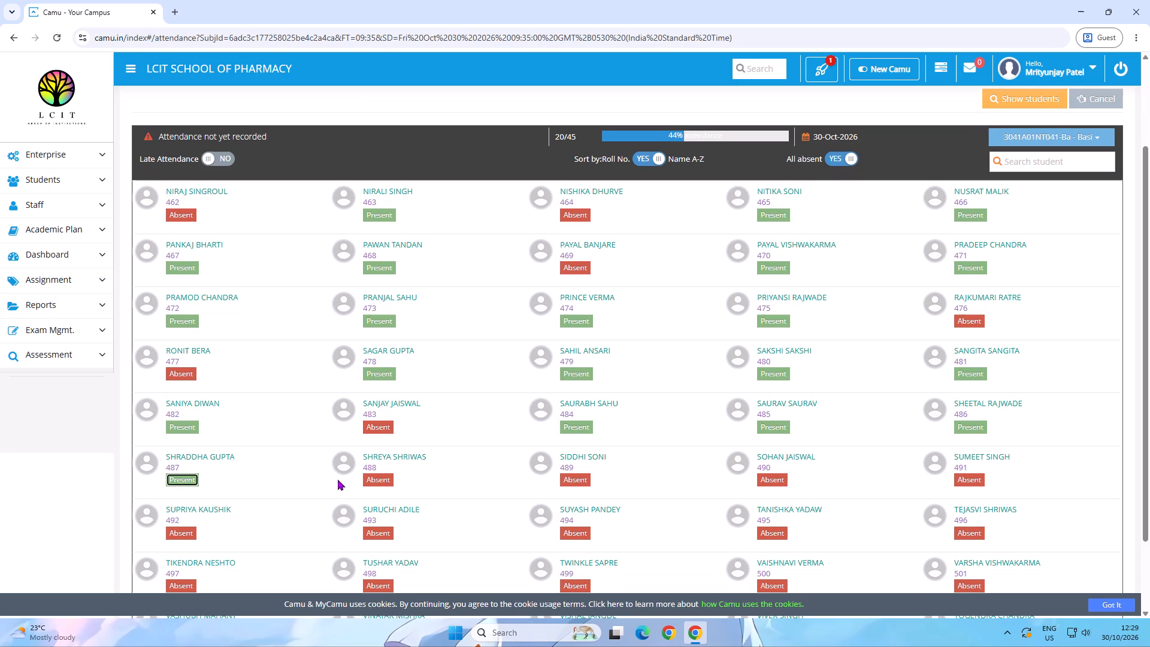
{"action": "left_click", "coordinate": [376, 476]}
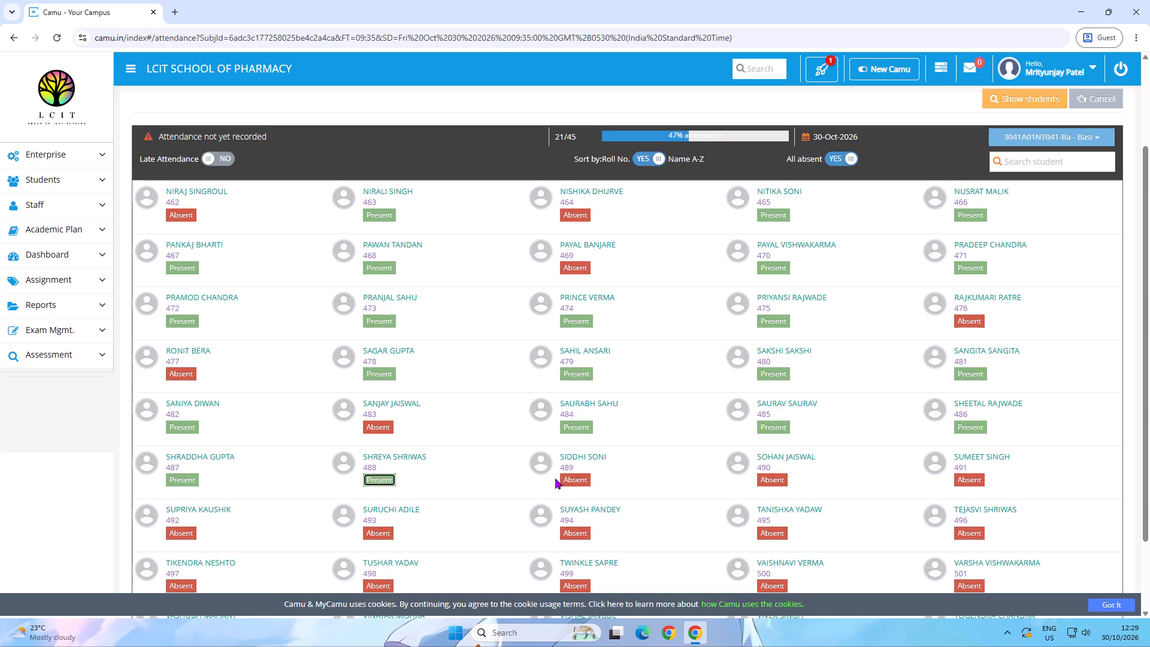
{"action": "left_click", "coordinate": [586, 479]}
{"action": "left_click", "coordinate": [782, 476]}
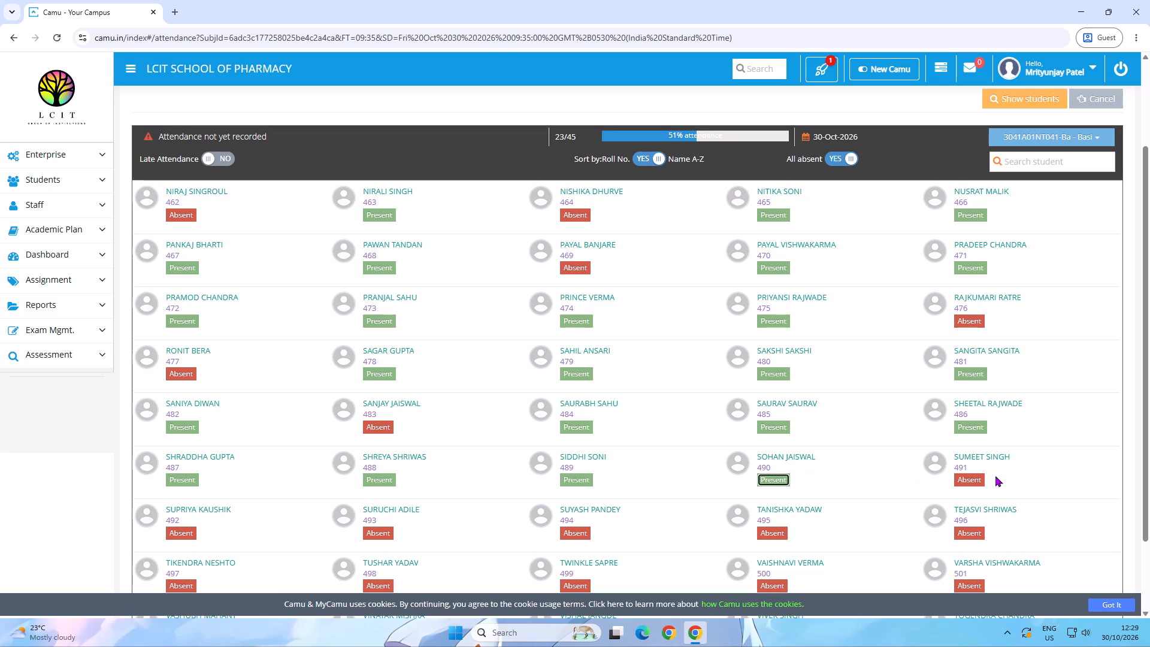
{"action": "left_click", "coordinate": [785, 480]}
{"action": "left_click", "coordinate": [970, 477]}
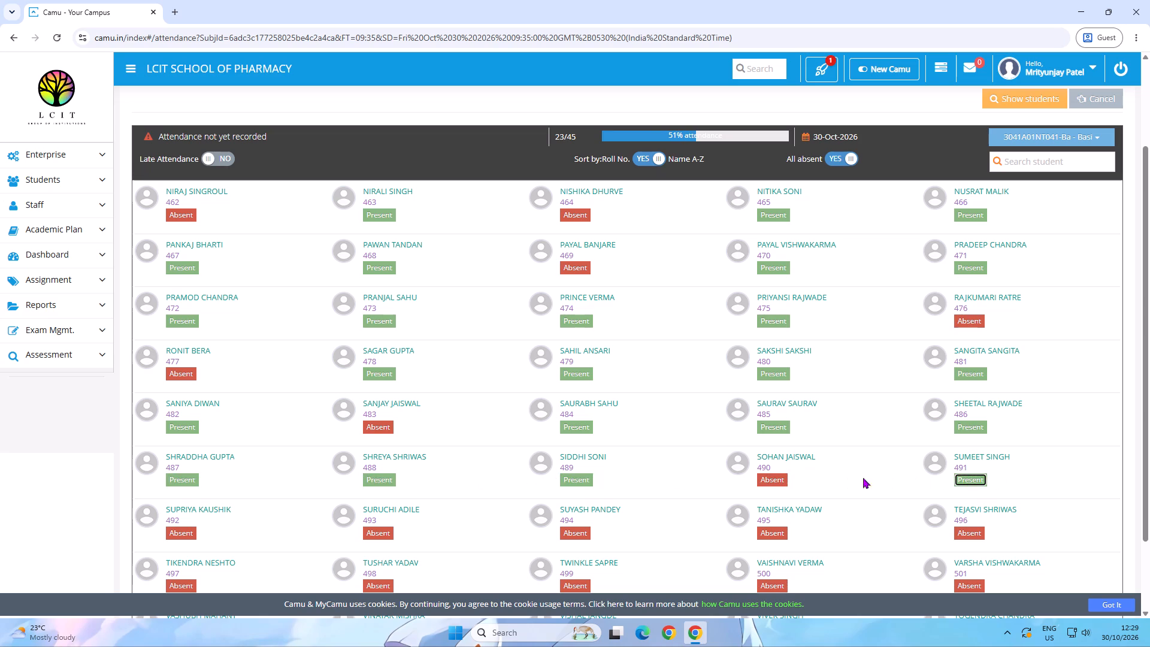
Mark all five students in the seventh row, the 31st to 35th in the list, present.
{"action": "left_click", "coordinate": [180, 533]}
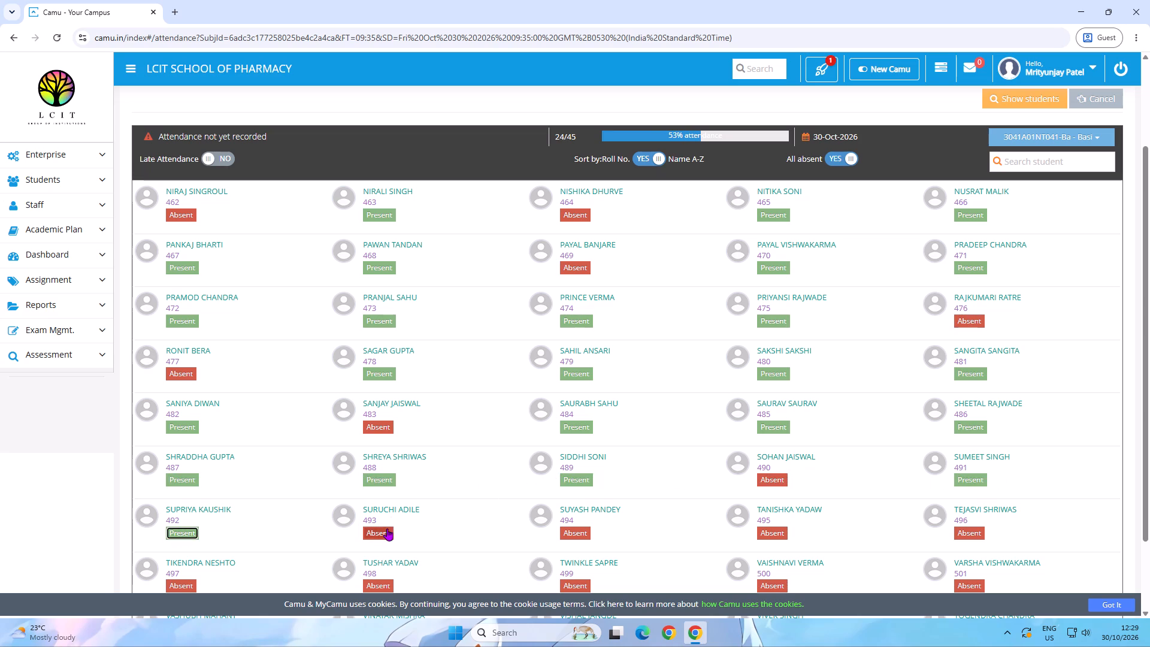
{"action": "left_click", "coordinate": [192, 534]}
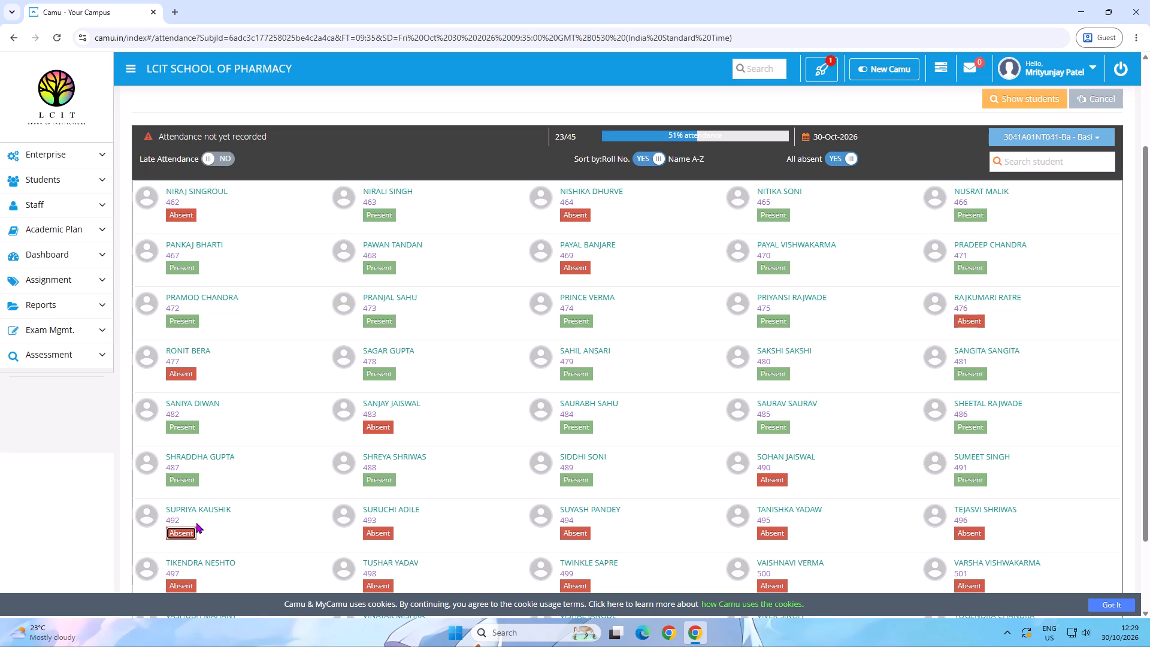
{"action": "left_click", "coordinate": [196, 522]}
{"action": "left_click_drag", "start_coordinate": [170, 535], "coordinate": [176, 534]}
{"action": "left_click", "coordinate": [374, 525]}
{"action": "left_click", "coordinate": [358, 533]}
{"action": "left_click", "coordinate": [387, 535]}
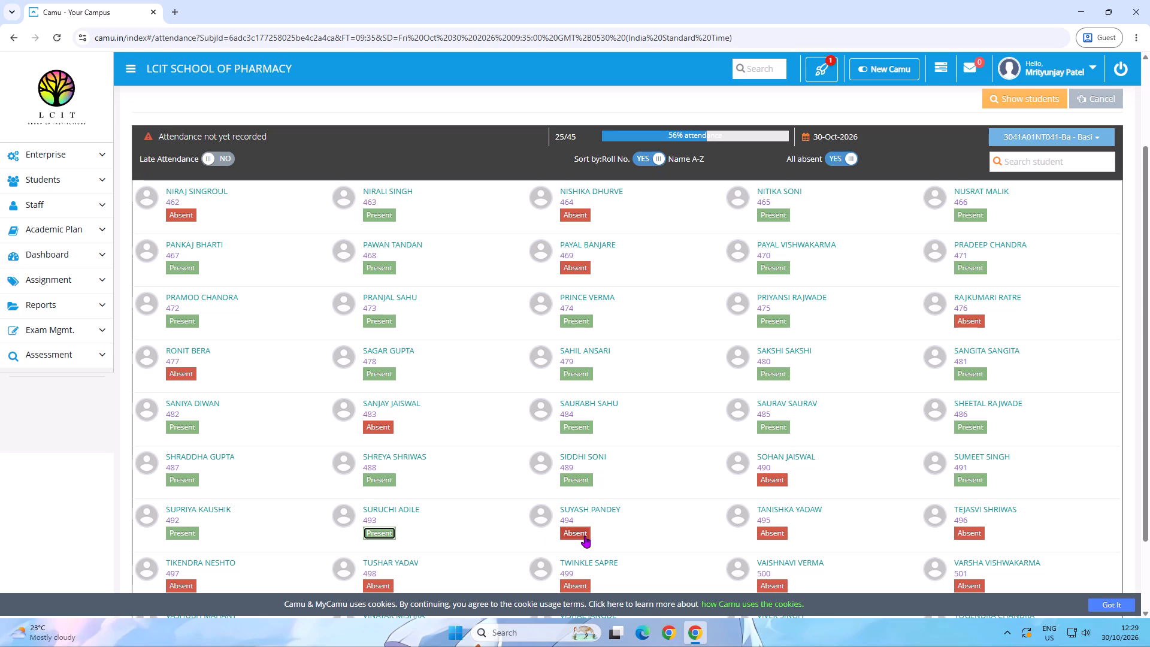
{"action": "left_click", "coordinate": [588, 535]}
{"action": "left_click", "coordinate": [769, 525]}
{"action": "left_click", "coordinate": [768, 536]}
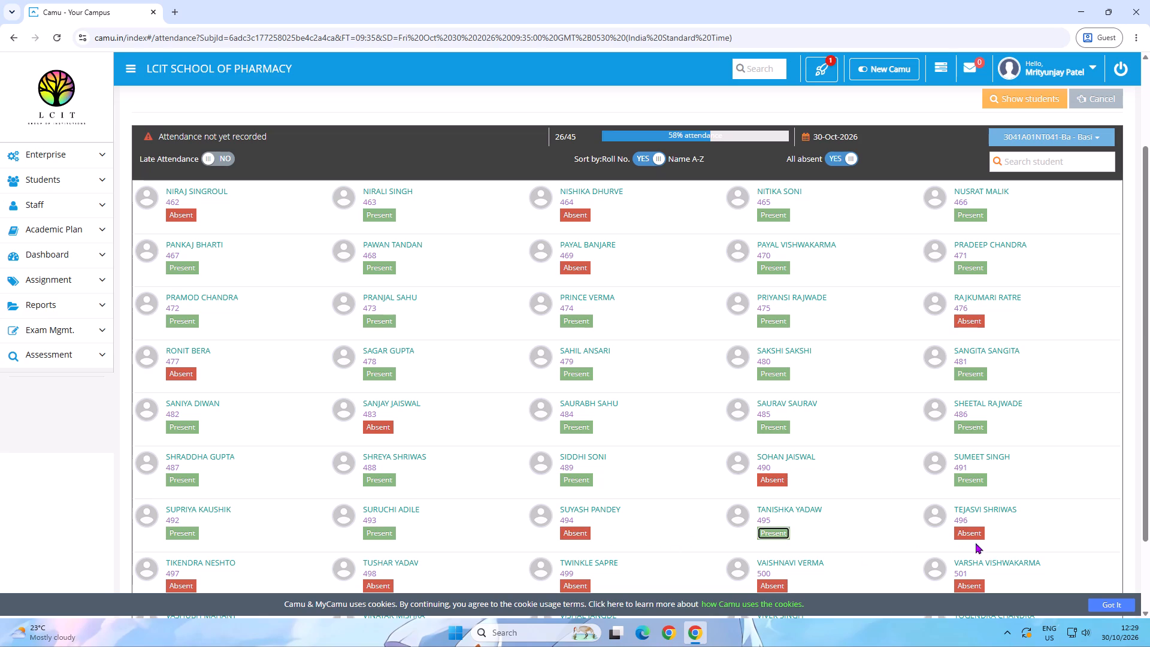
{"action": "left_click", "coordinate": [973, 536]}
{"action": "left_click", "coordinate": [589, 531]}
Mark the 38th to 40th and 42nd to 44th students in the list present, keeping the last student absent.
{"action": "scroll", "coordinate": [181, 567], "scroll_direction": "down", "scroll_amount": 1}
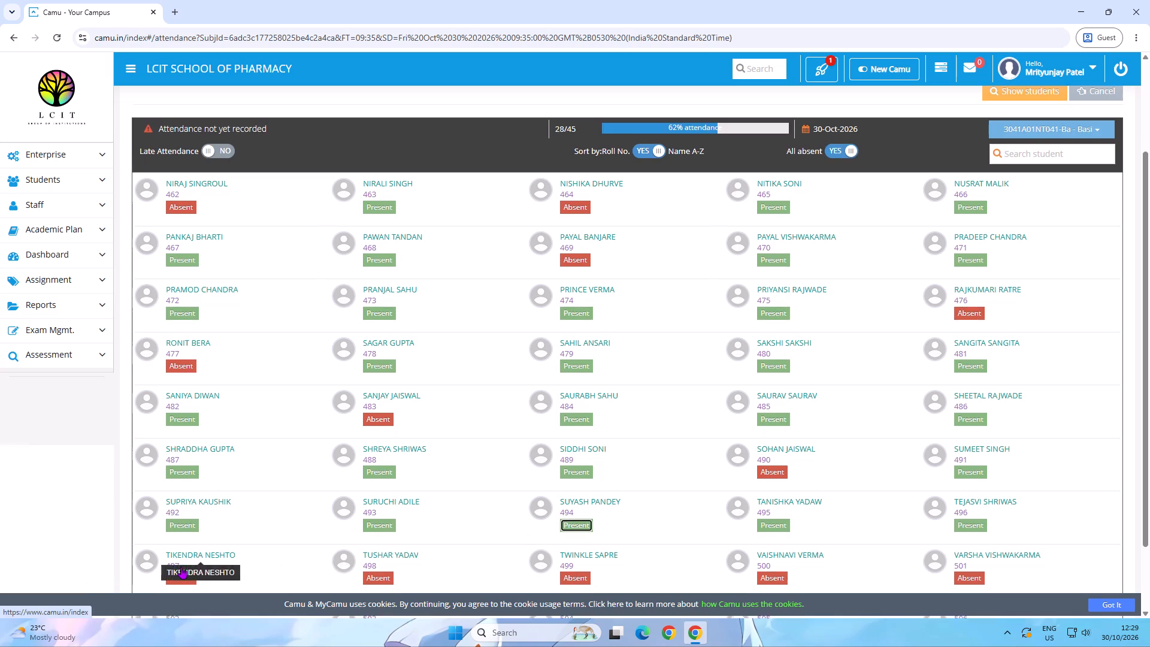
{"action": "scroll", "coordinate": [176, 547], "scroll_direction": "down", "scroll_amount": 2}
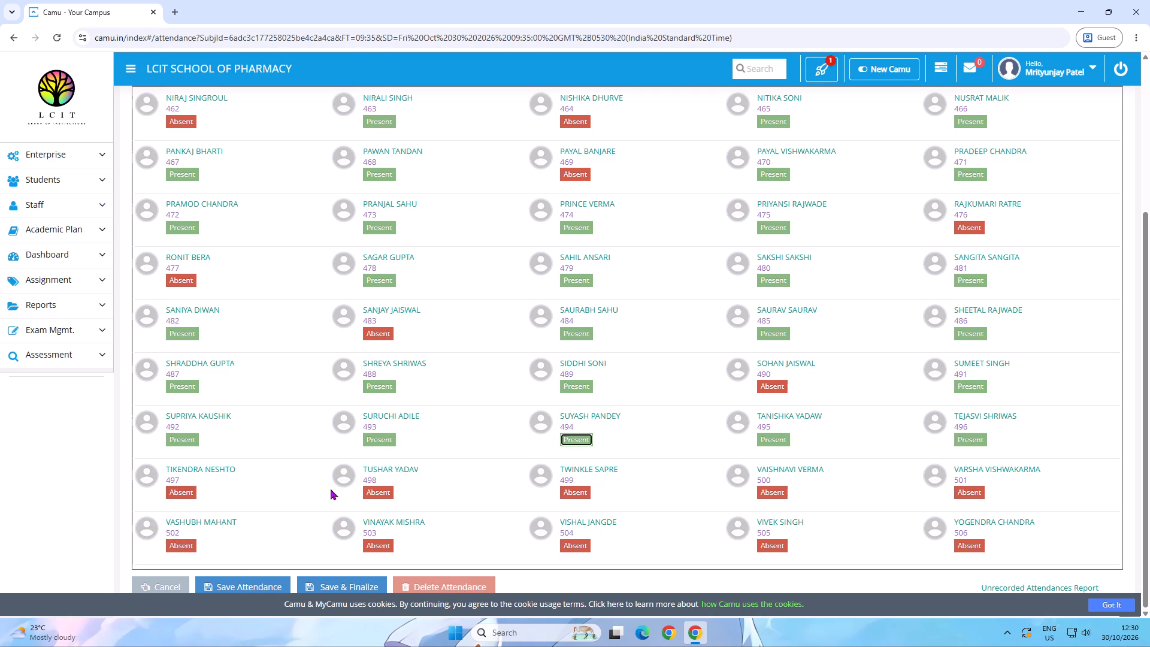
{"action": "left_click", "coordinate": [588, 486]}
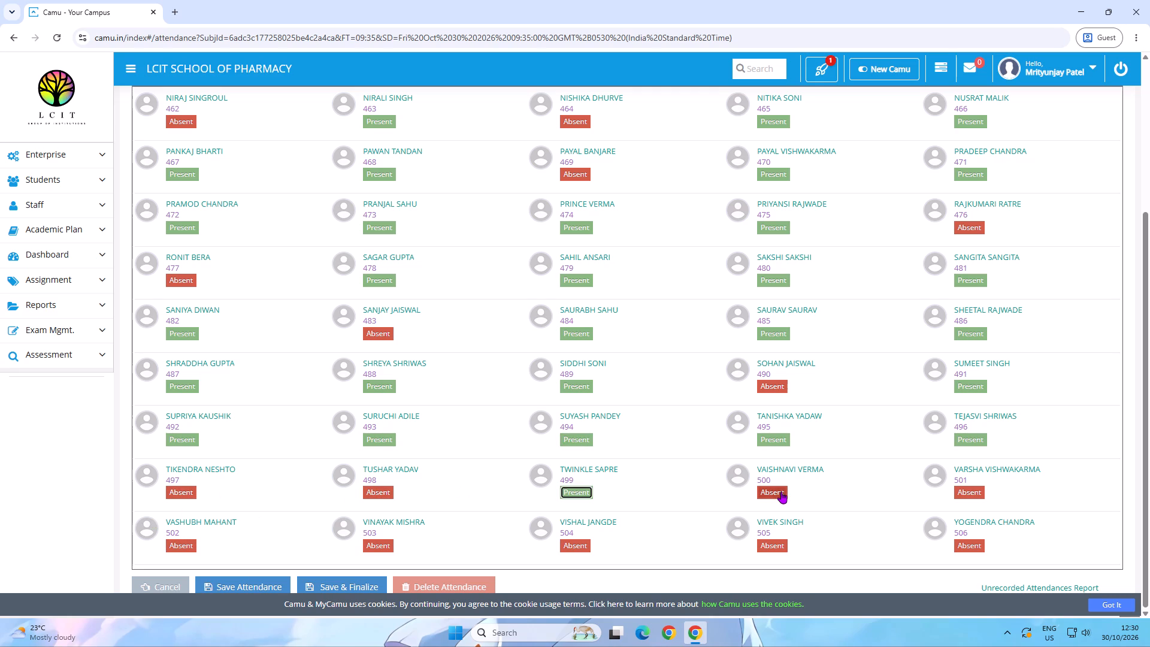
{"action": "left_click", "coordinate": [781, 491]}
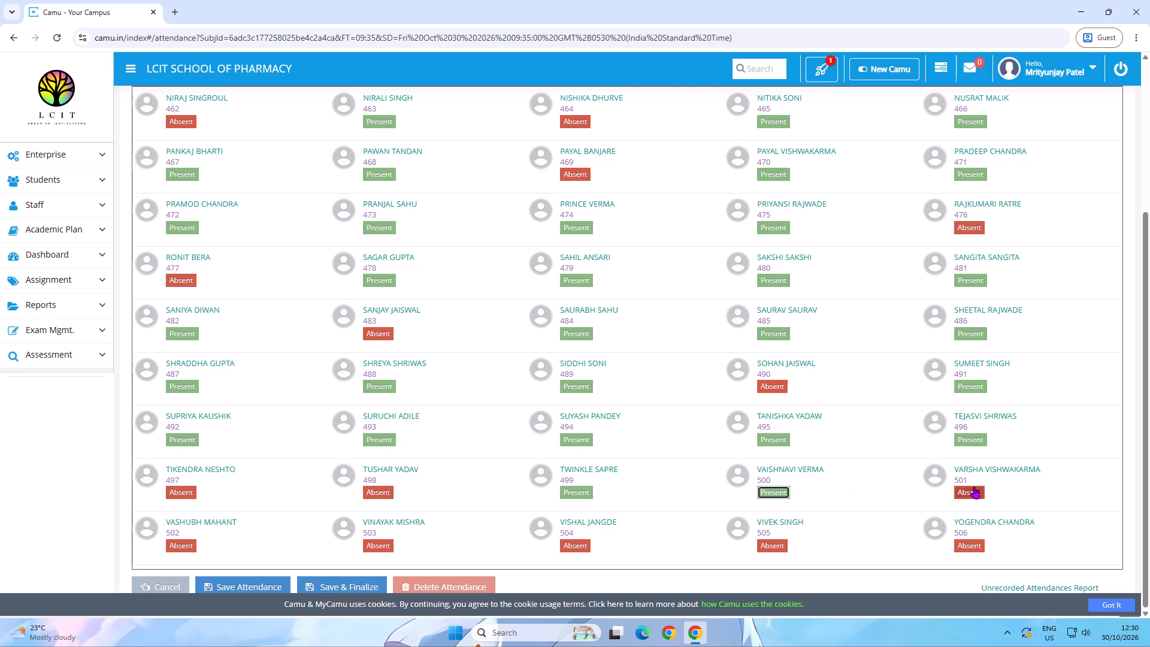
{"action": "left_click", "coordinate": [974, 486]}
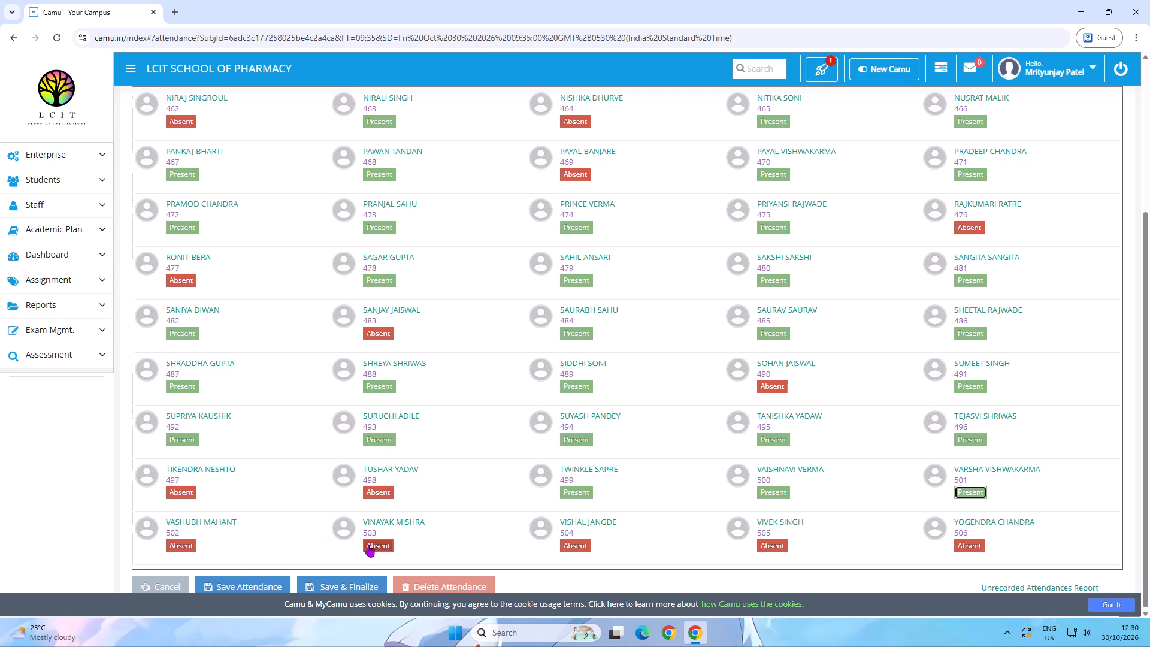
{"action": "left_click", "coordinate": [368, 545]}
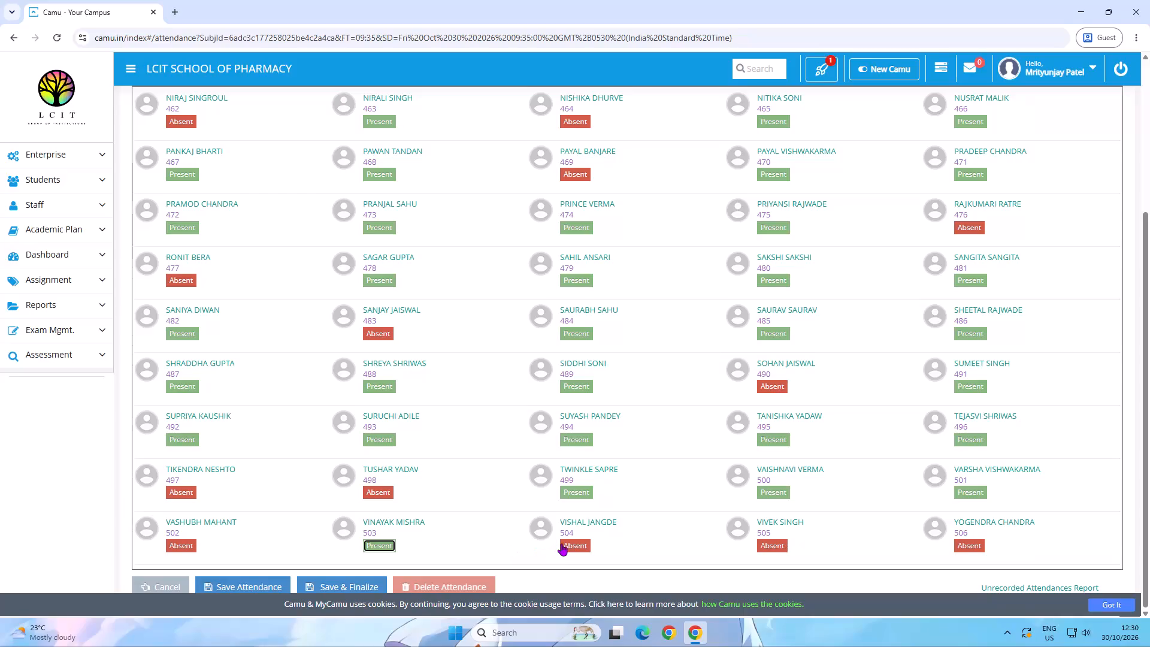
{"action": "left_click", "coordinate": [562, 543]}
{"action": "left_click_drag", "start_coordinate": [780, 543], "coordinate": [803, 547]}
{"action": "left_click_drag", "start_coordinate": [976, 543], "coordinate": [976, 551]}
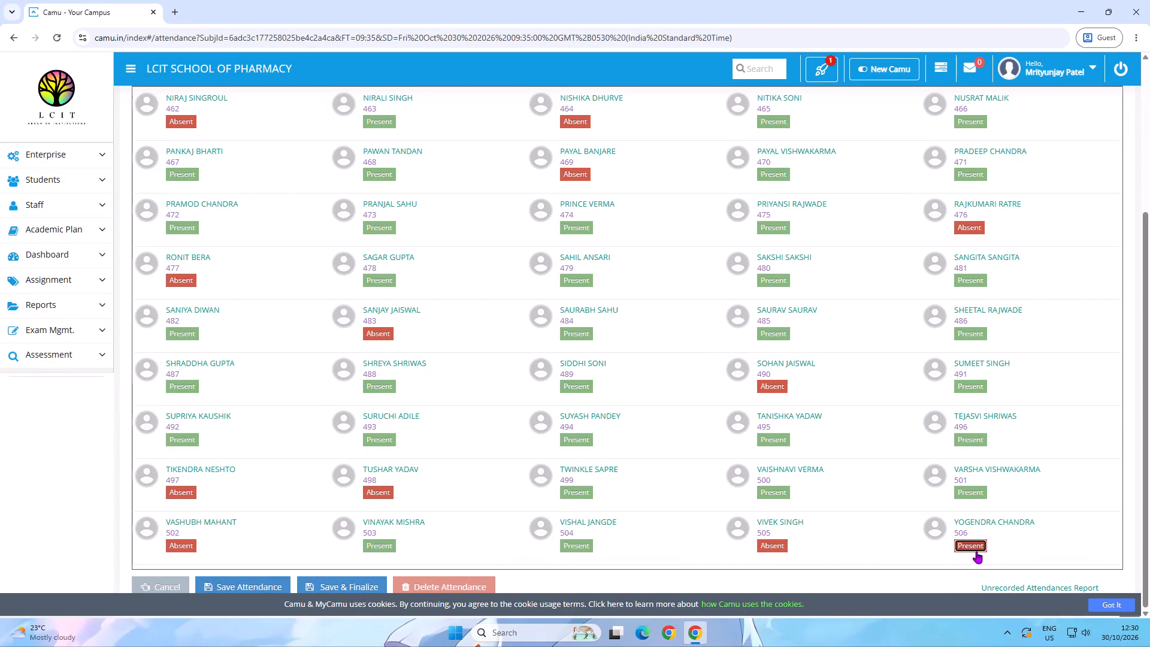
{"action": "left_click", "coordinate": [773, 552]}
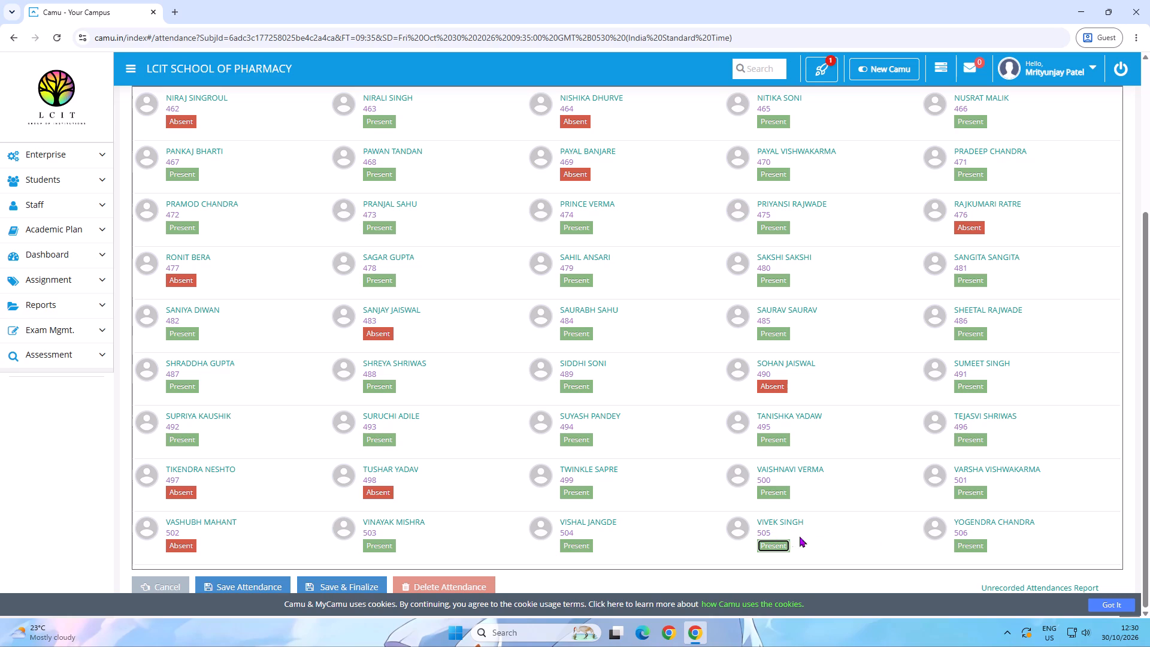
{"action": "left_click", "coordinate": [957, 548]}
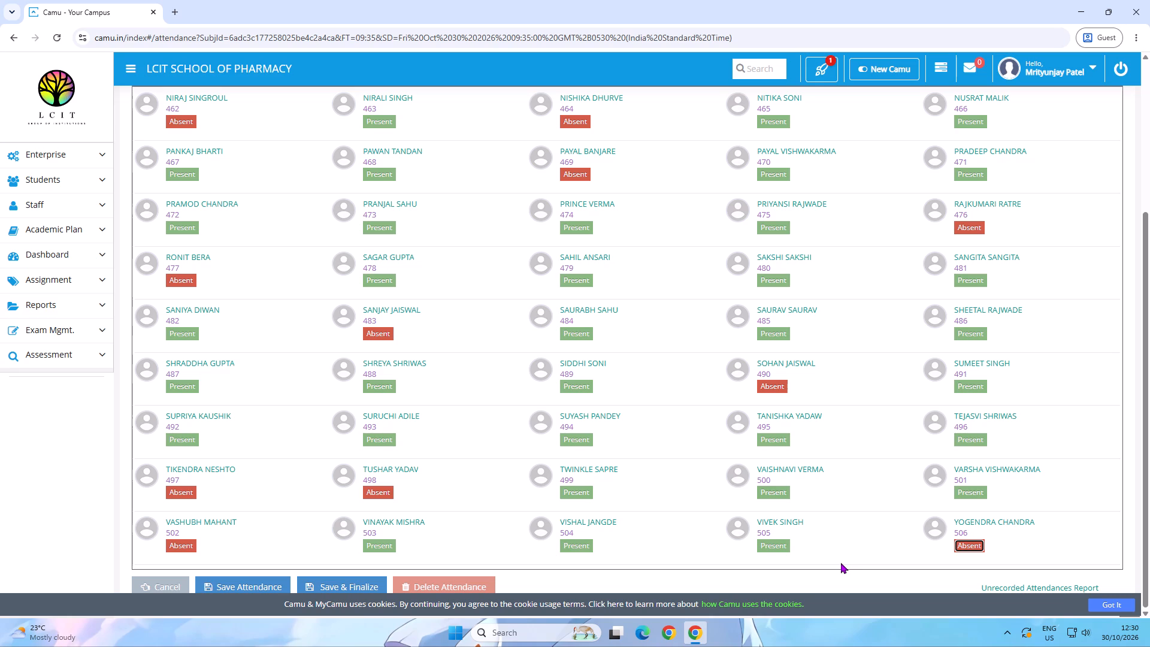
Save and finalize the Section B attendance for 30-10-2026, also applying it to the 10:30 to 11:25 Python Programming period.
{"action": "scroll", "coordinate": [422, 415], "scroll_direction": "up", "scroll_amount": 4}
{"action": "scroll", "coordinate": [425, 408], "scroll_direction": "down", "scroll_amount": 11}
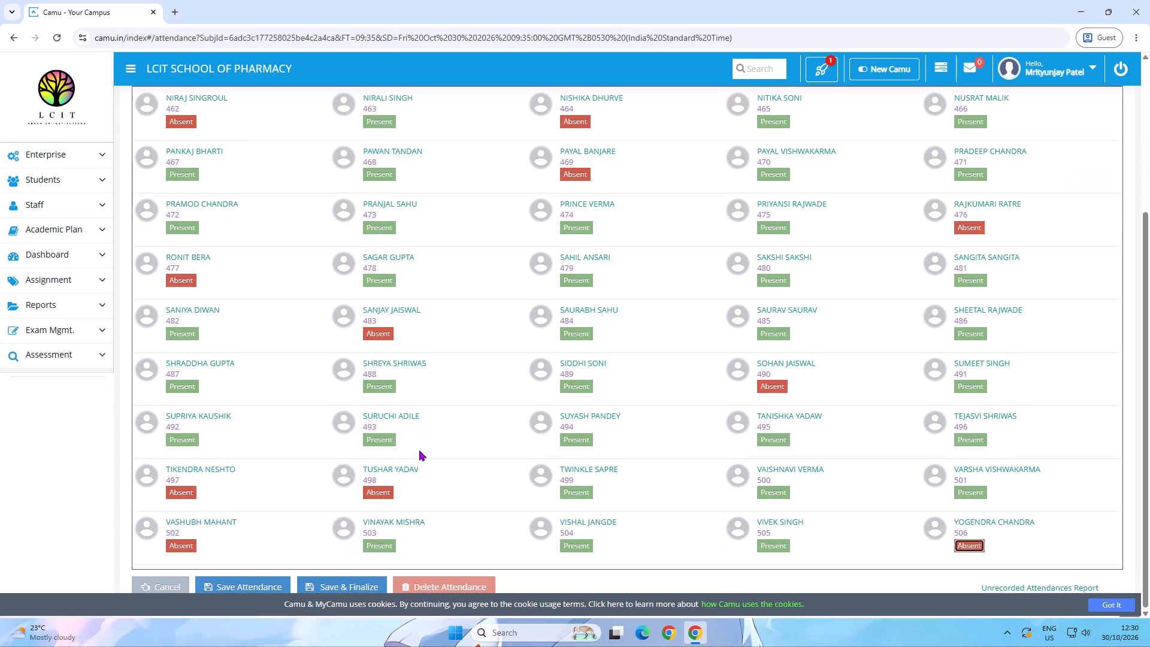
{"action": "left_click", "coordinate": [319, 588]}
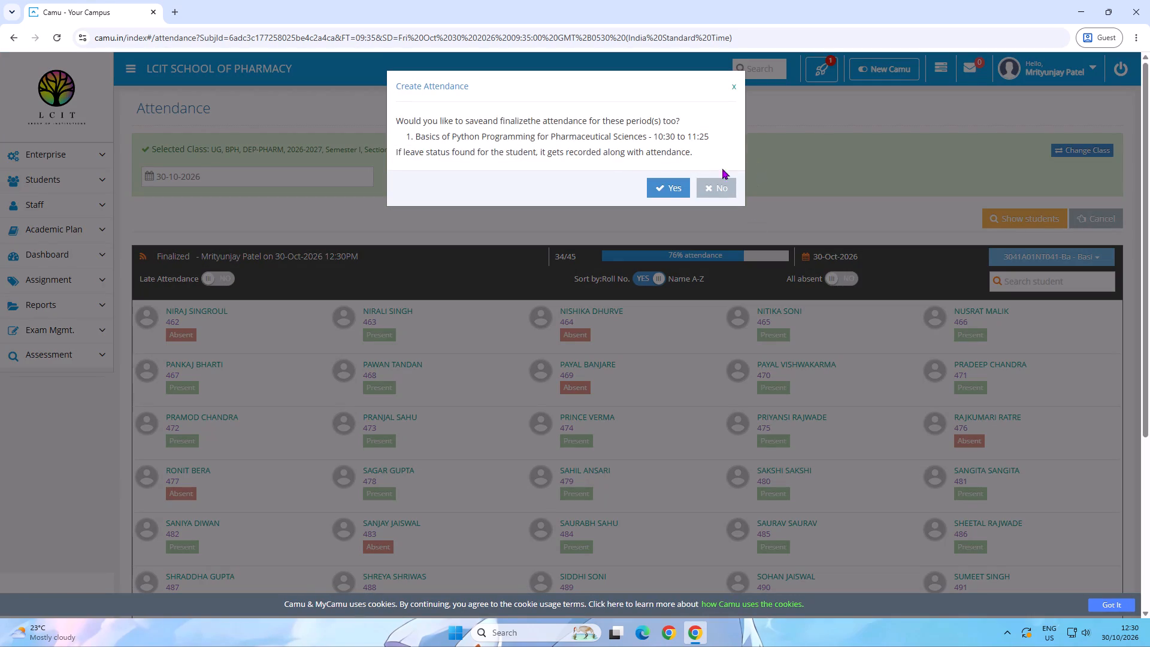
{"action": "left_click", "coordinate": [668, 193]}
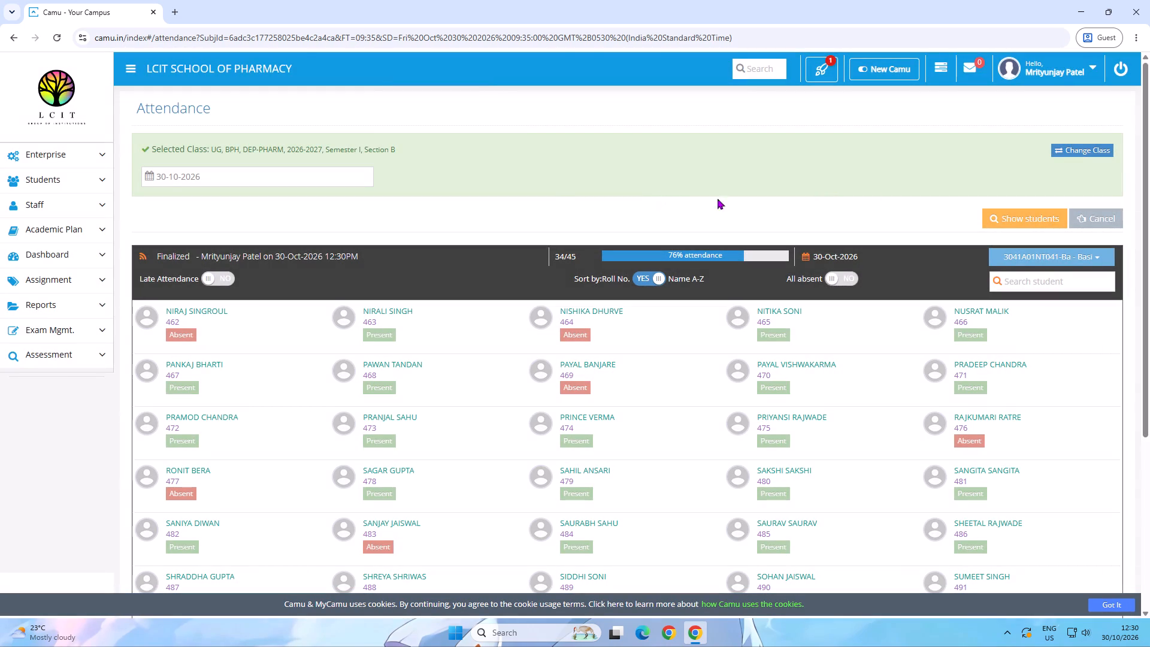
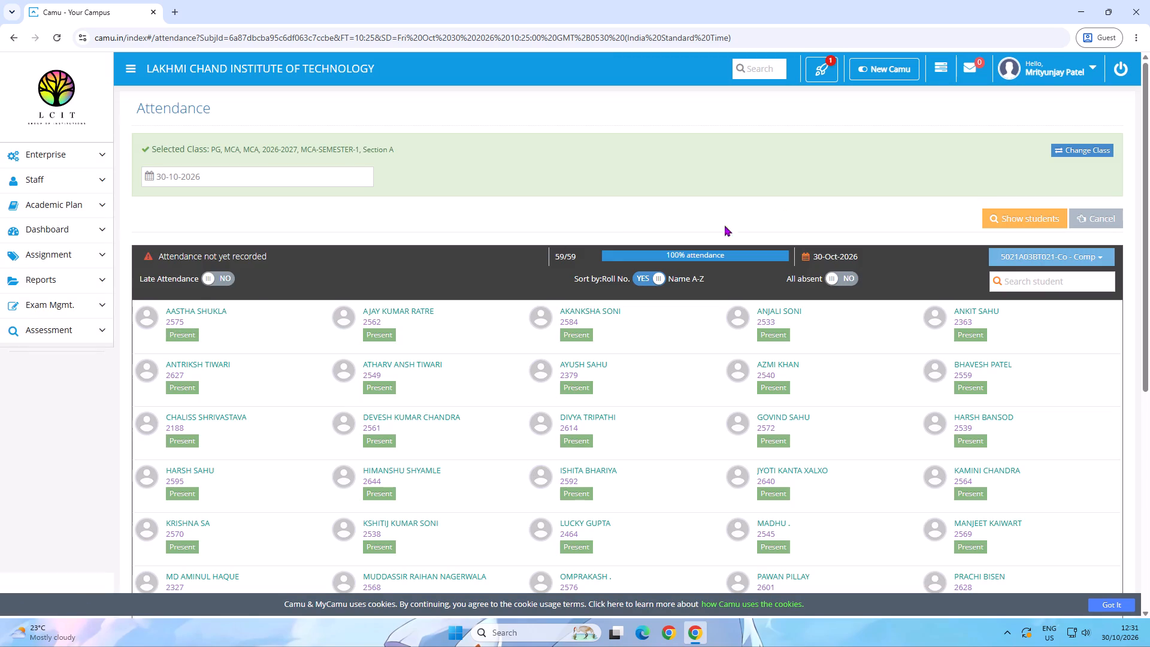
For the 10:25AM Computer Networking period, set all students absent and mark the student matching the search "az" present.
{"action": "left_click", "coordinate": [1086, 255]}
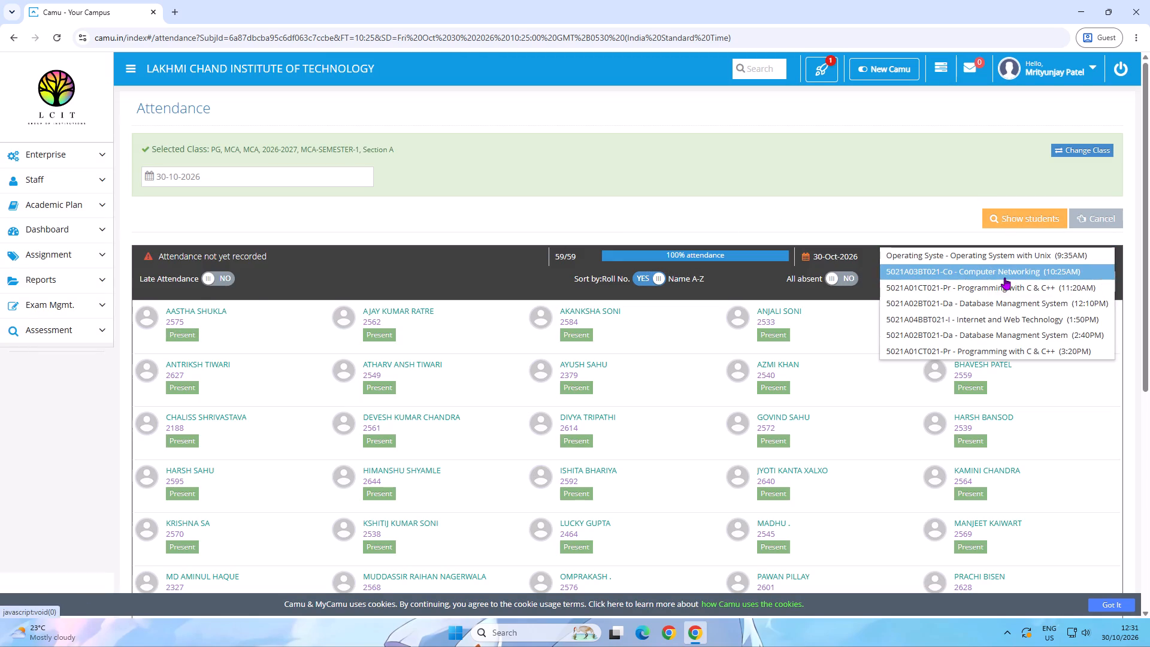
{"action": "left_click", "coordinate": [1004, 277]}
{"action": "left_click", "coordinate": [1034, 285]}
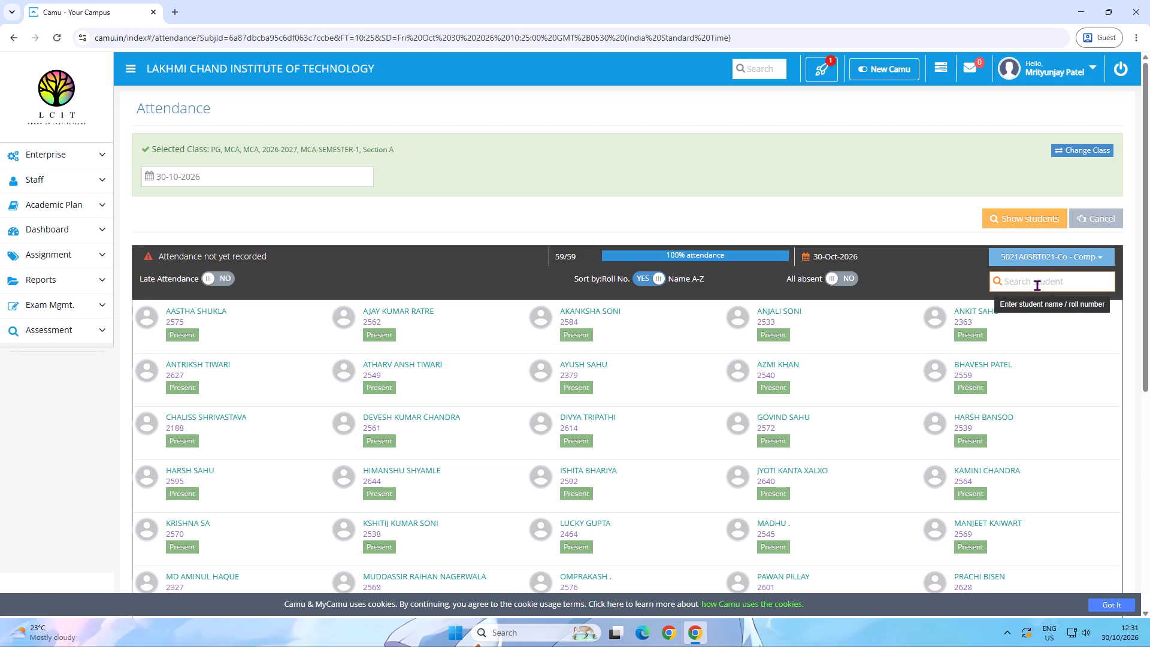
{"action": "type", "text": "az"}
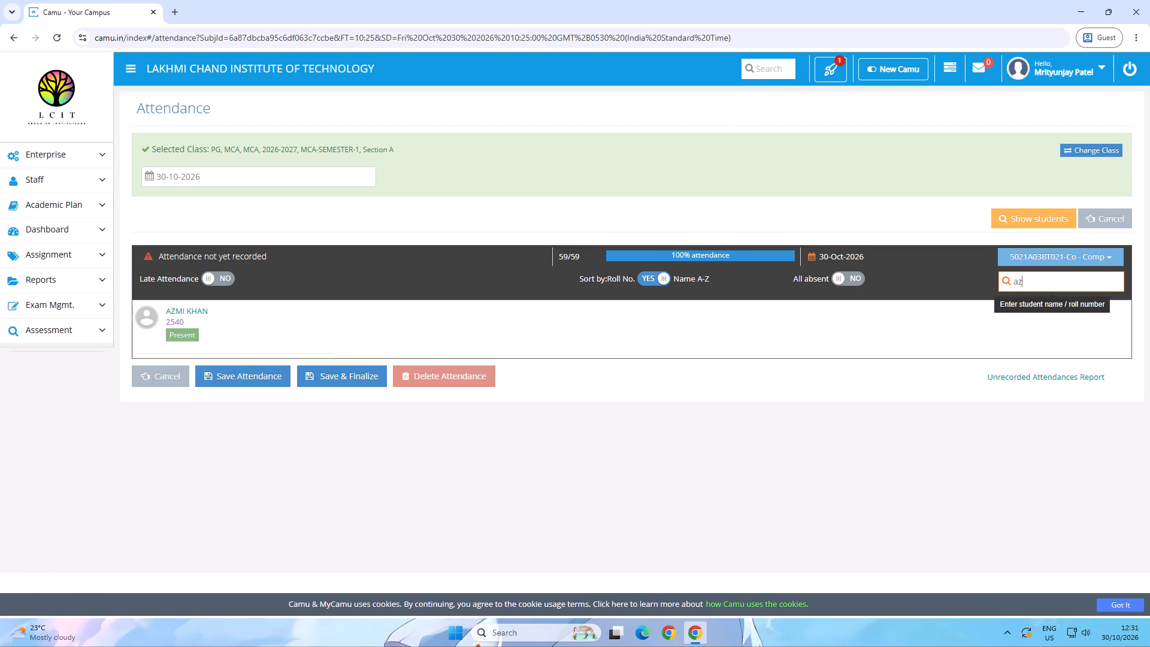
{"action": "left_click", "coordinate": [852, 278]}
{"action": "left_click", "coordinate": [187, 335]}
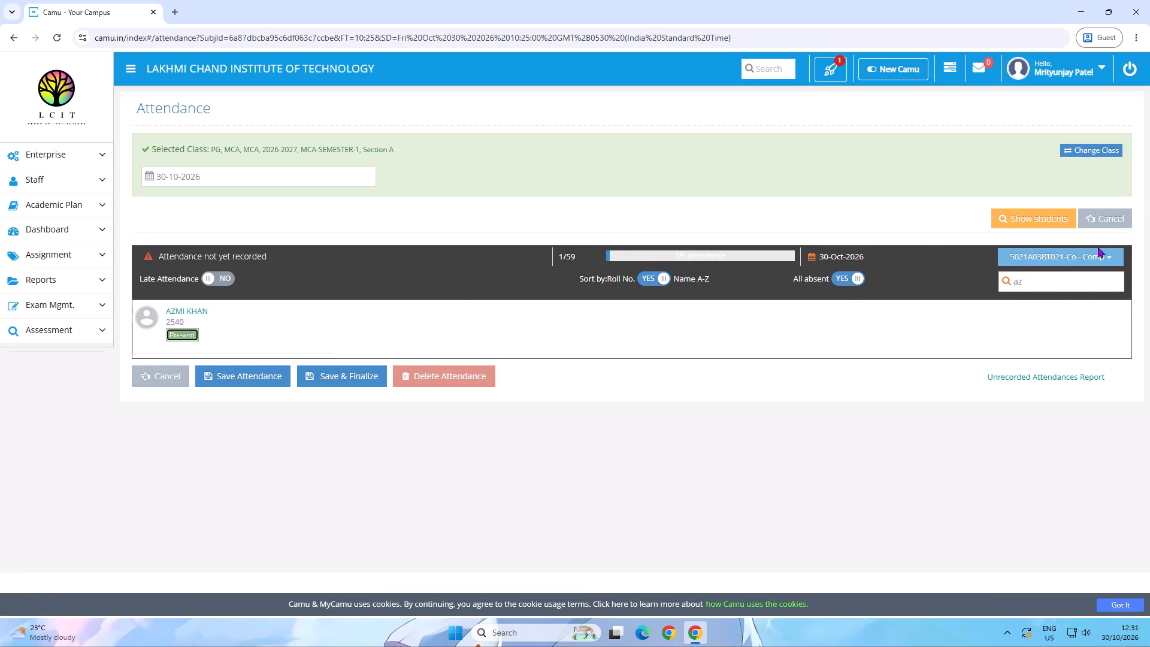
Search the student list for "pran" and mark the first matching student present.
{"action": "left_click_drag", "start_coordinate": [1069, 282], "coordinate": [860, 291]}
{"action": "key", "text": "p"}
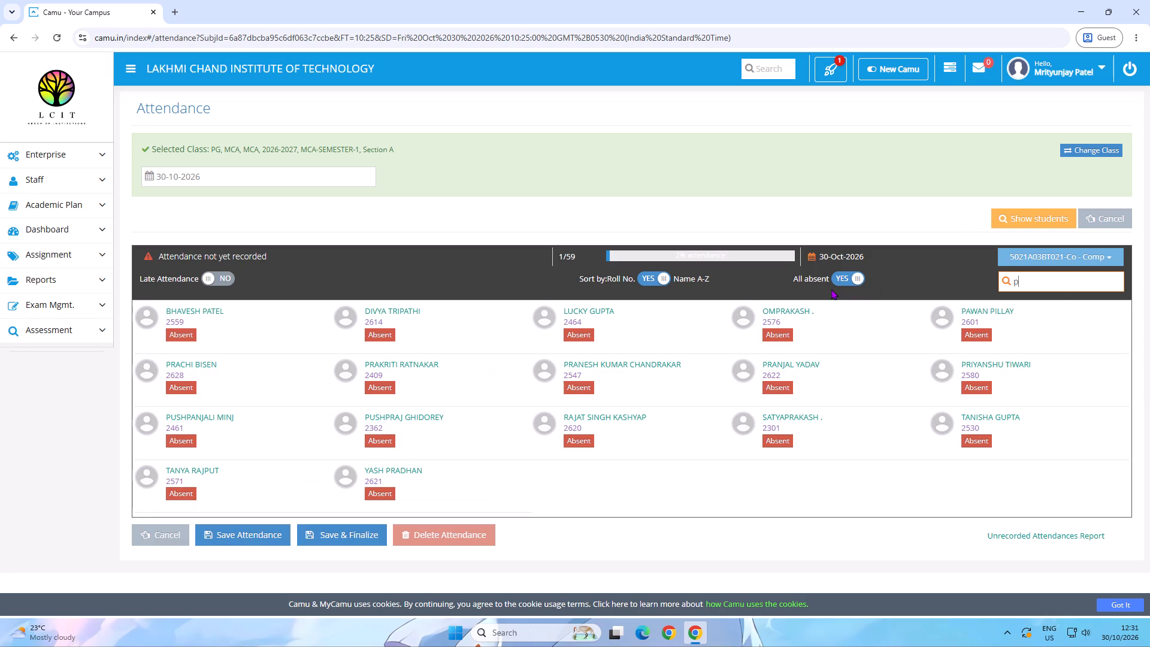
{"action": "type", "text": "ran"}
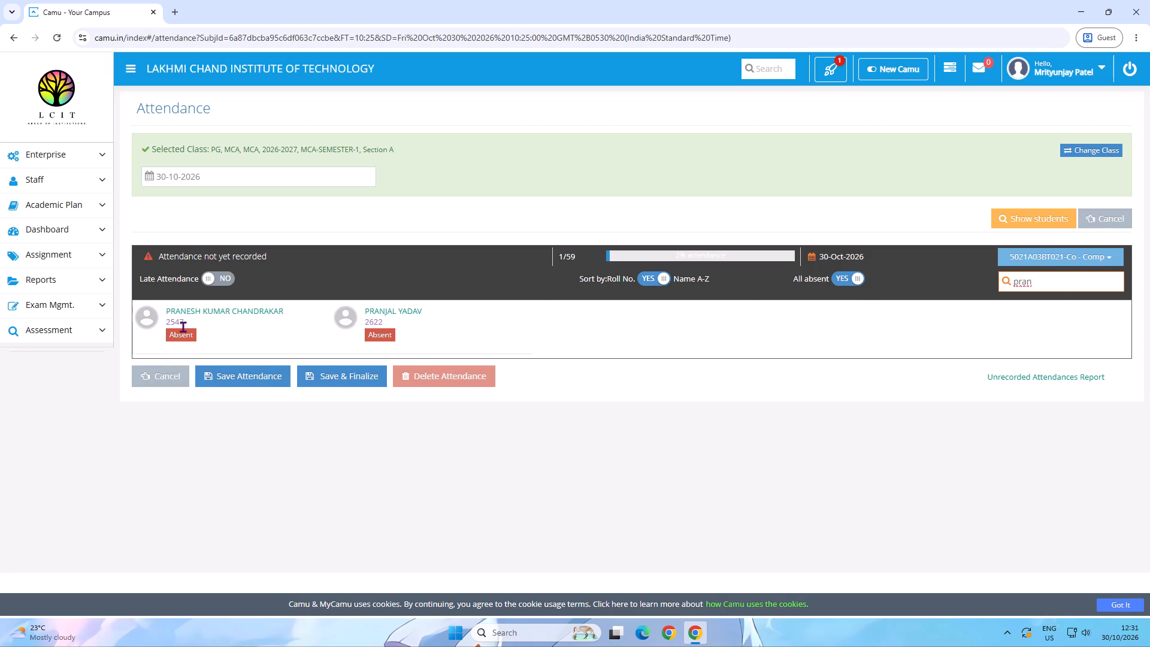
{"action": "left_click", "coordinate": [186, 335]}
Search the student list for "push" and mark the first matching student present.
{"action": "left_click_drag", "start_coordinate": [1057, 284], "coordinate": [942, 292]}
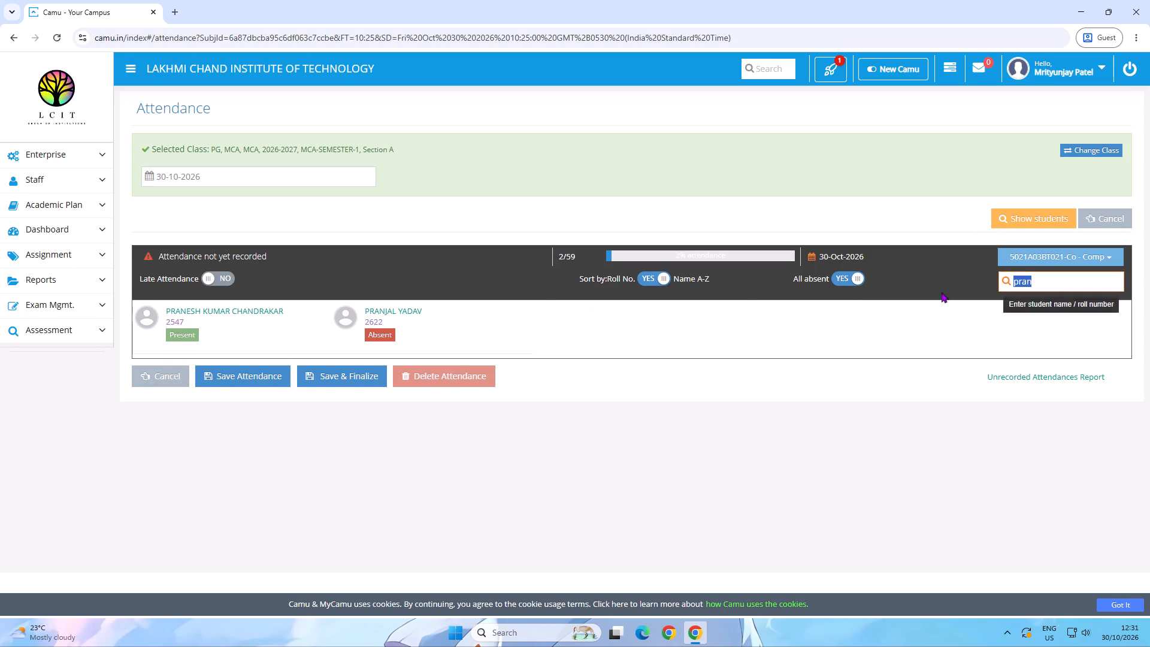
{"action": "left_click_drag", "start_coordinate": [942, 292], "coordinate": [857, 297]}
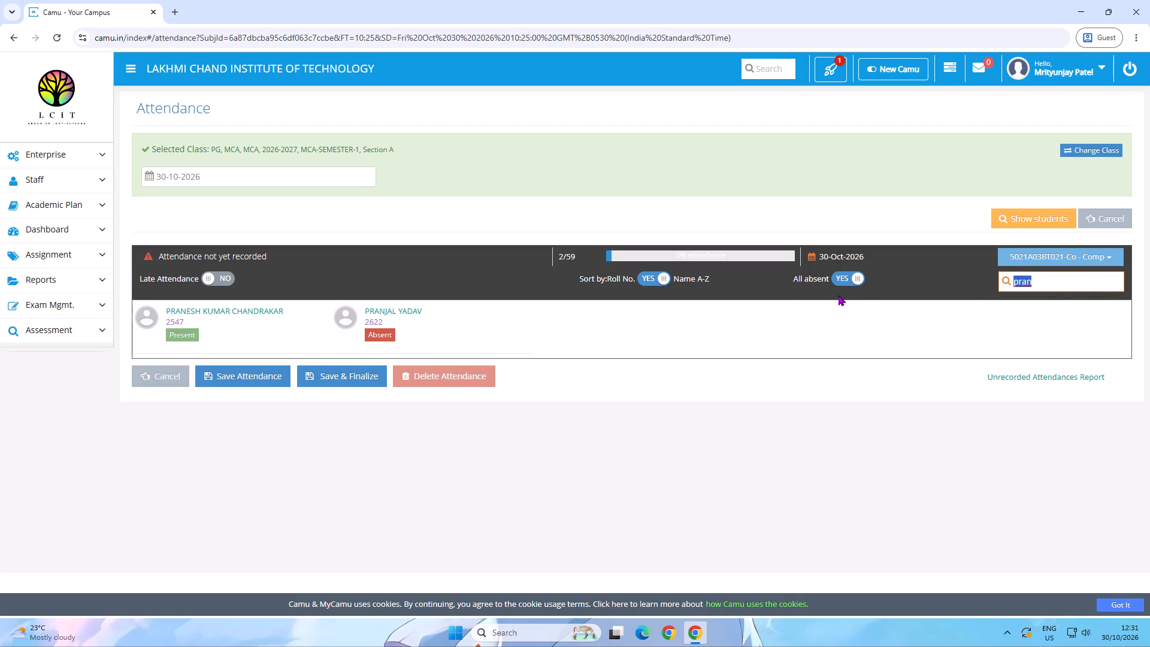
{"action": "type", "text": "push"}
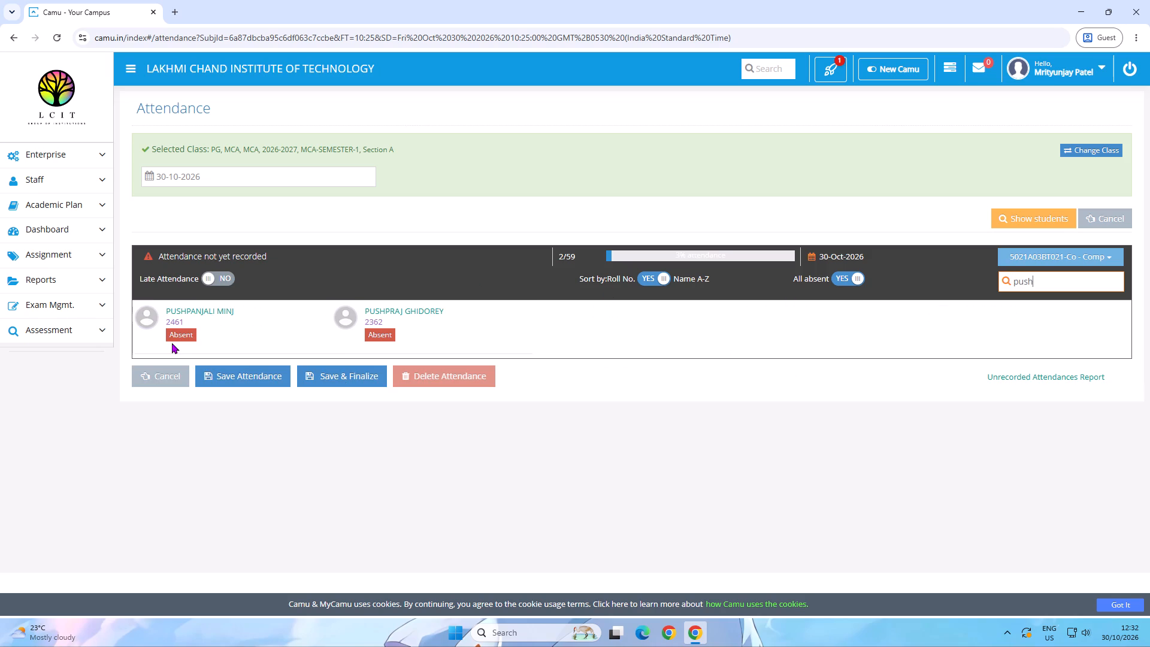
{"action": "left_click", "coordinate": [168, 342]}
{"action": "left_click", "coordinate": [178, 339]}
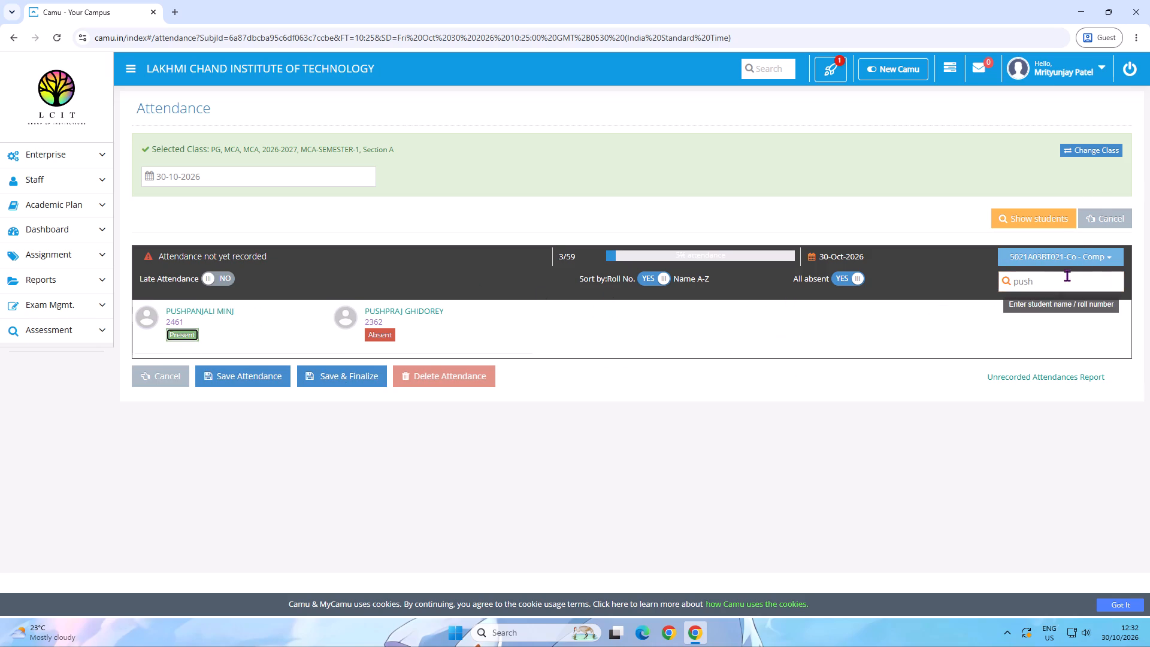
Search the student list for "harsh" and mark the first matching student present.
{"action": "left_click_drag", "start_coordinate": [1061, 280], "coordinate": [776, 282]}
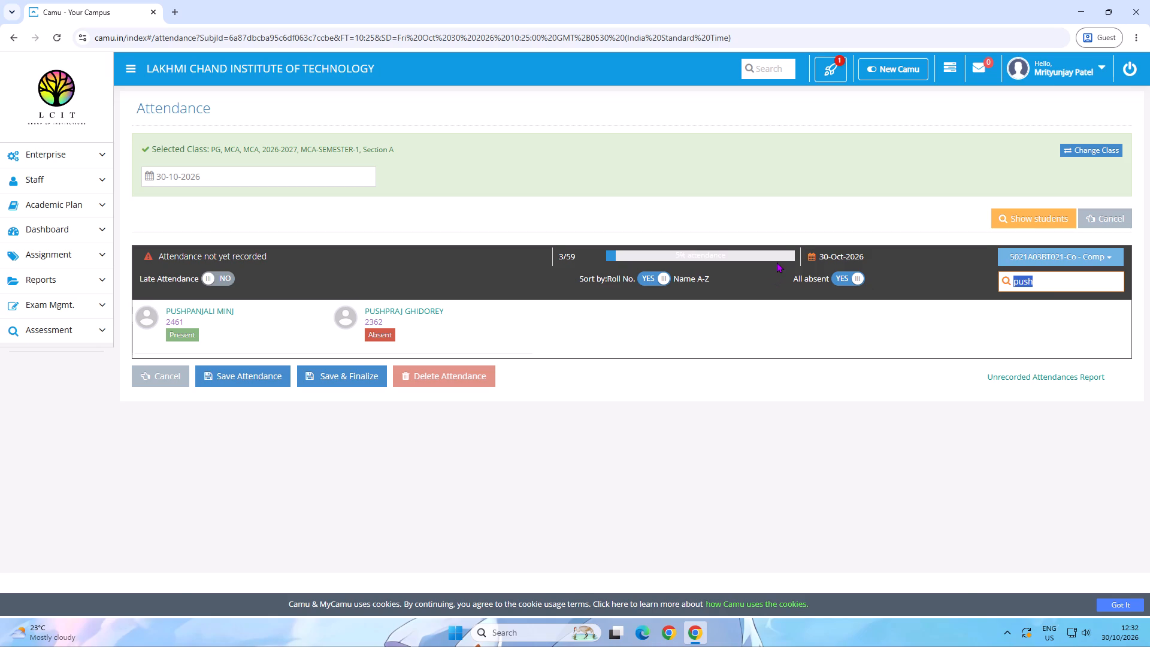
{"action": "type", "text": "harsh"}
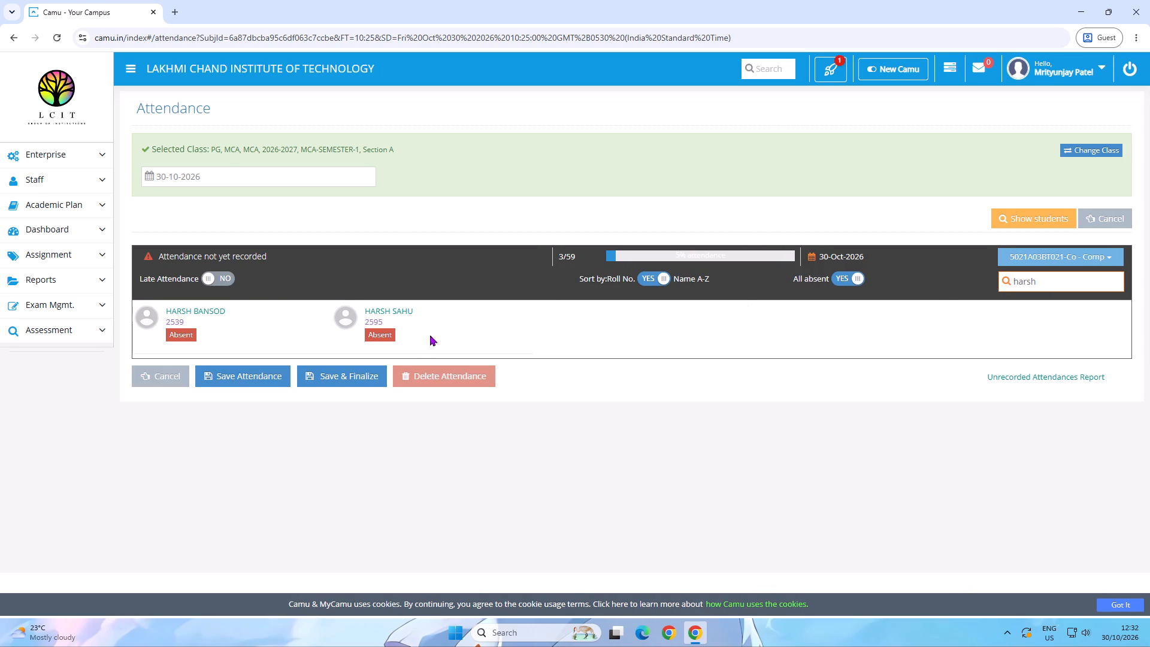
{"action": "left_click", "coordinate": [164, 340]}
{"action": "left_click", "coordinate": [191, 337]}
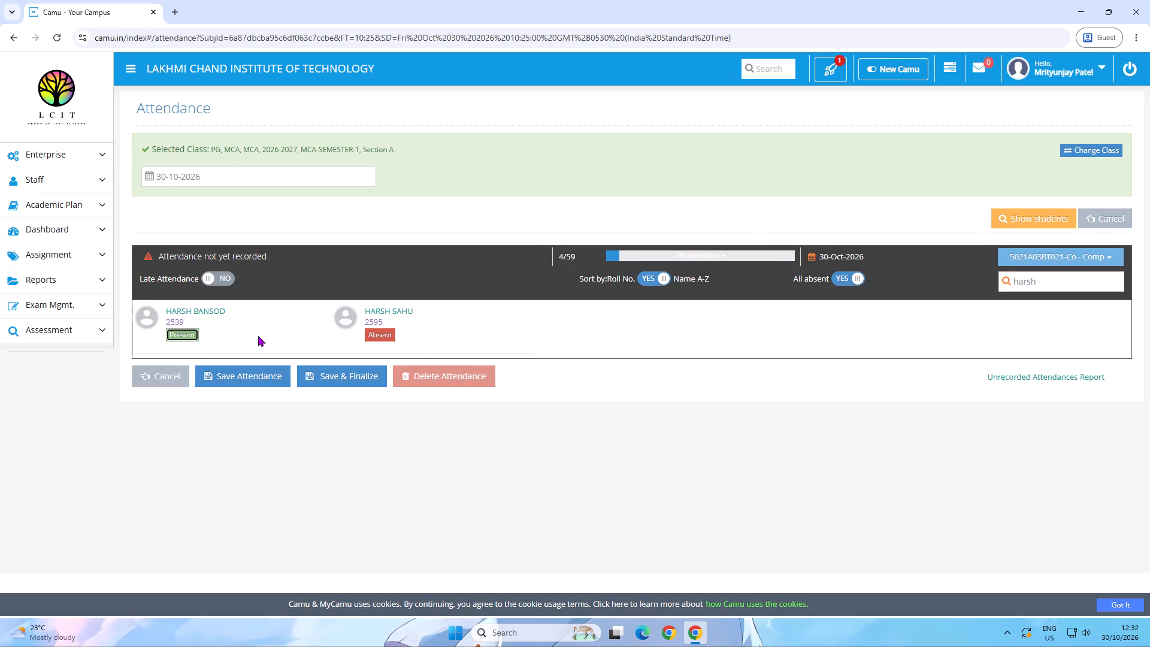
Save and finalize the MCA Semester 1 Section A Computer Networking attendance for 30-10-2026.
{"action": "left_click", "coordinate": [346, 371]}
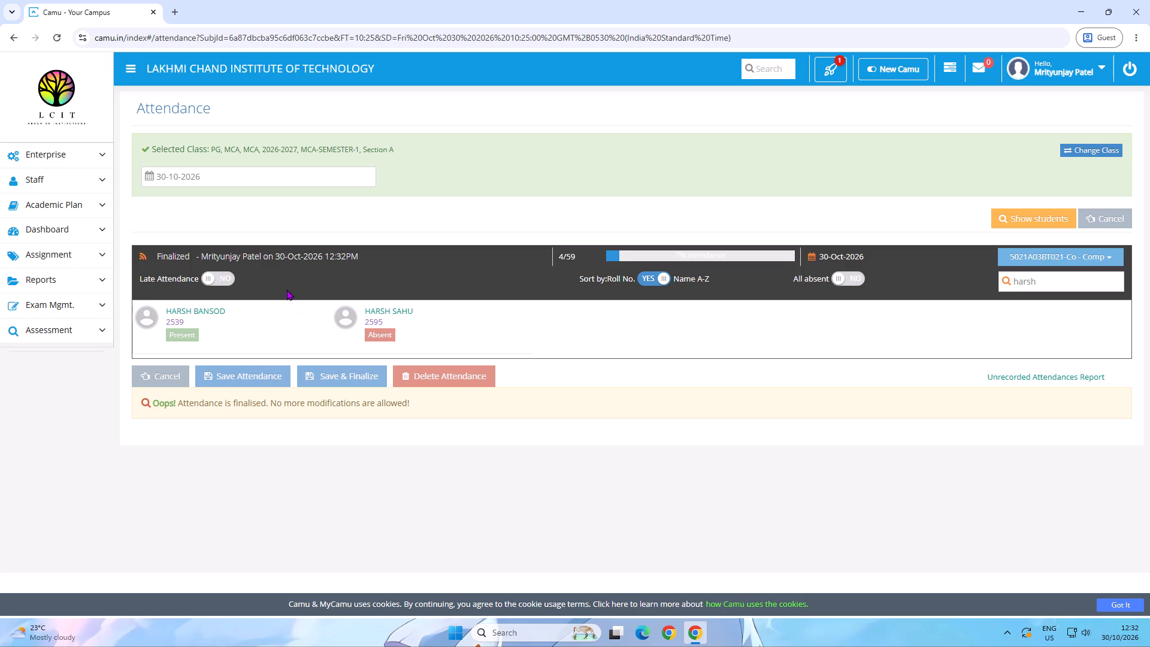
Return to the staff home page and dismiss the cookie notice.
{"action": "left_click", "coordinate": [222, 76]}
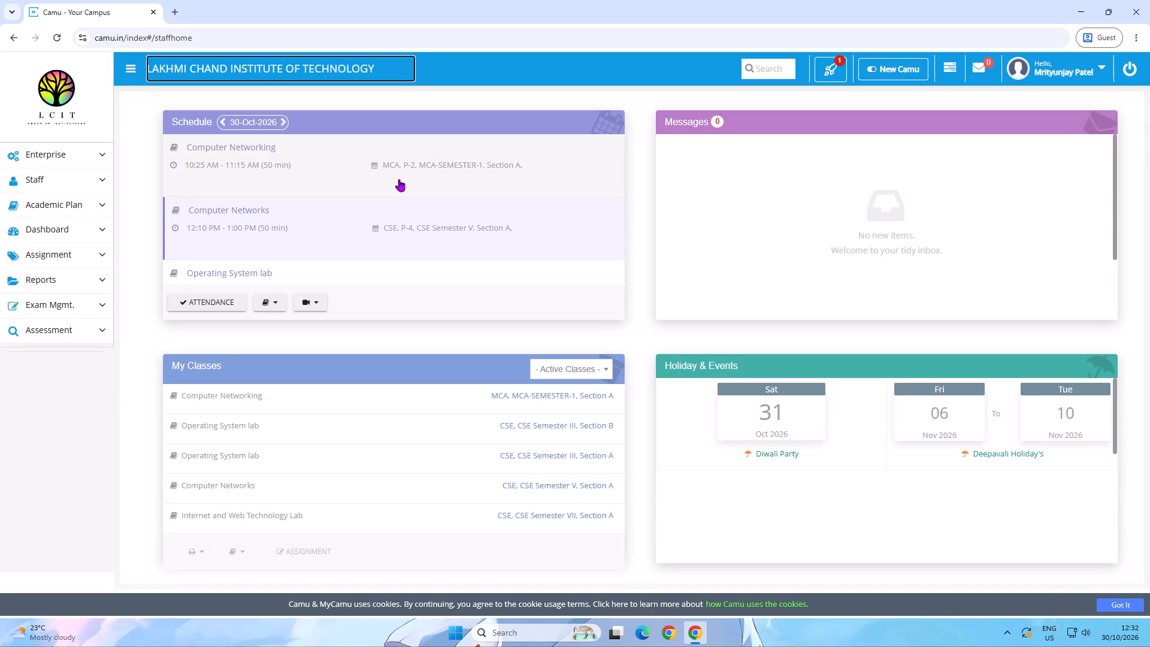
{"action": "left_click", "coordinate": [1112, 605]}
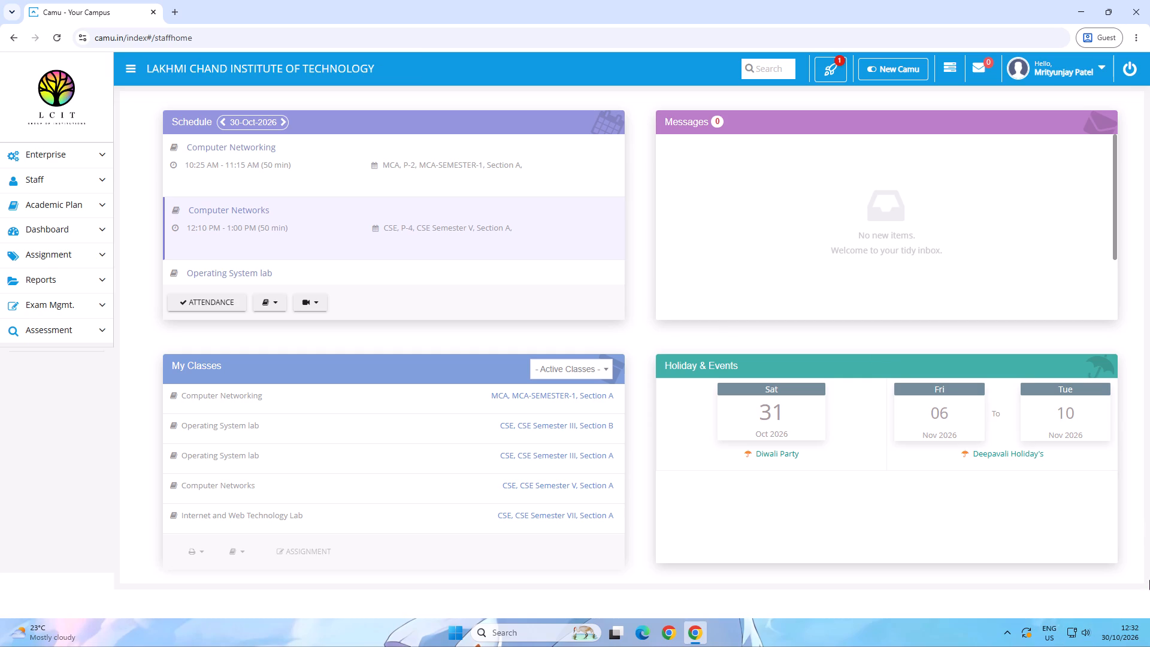
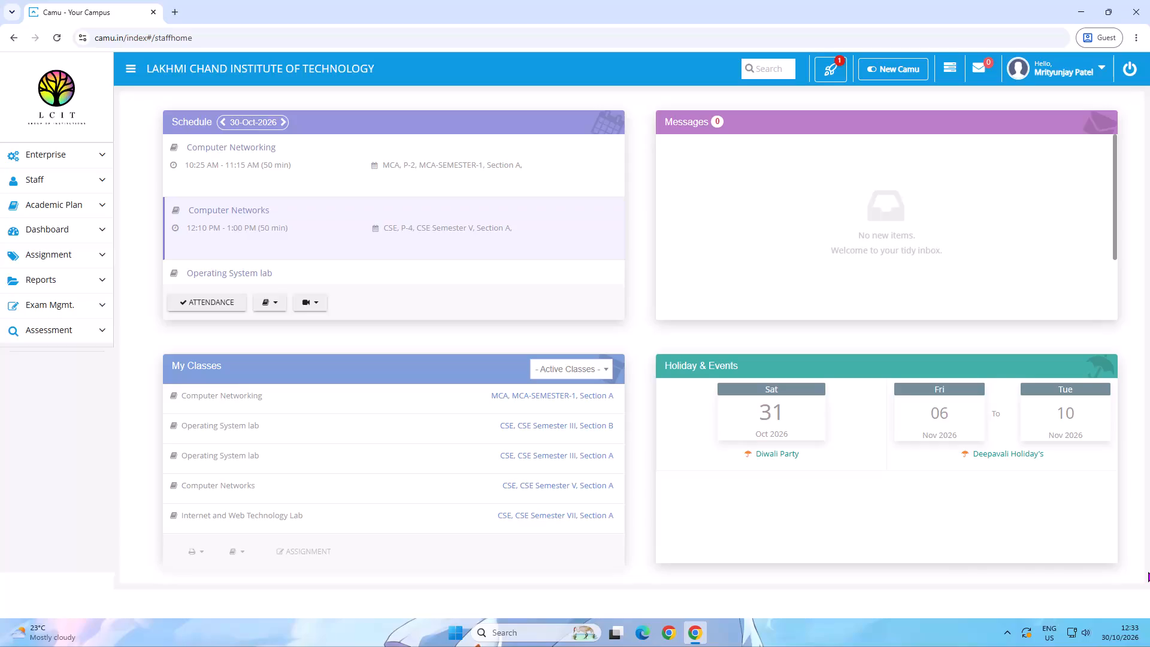
Open the attendance sheet for the 12:10 PM Computer Networks class of CSE Semester V, Section A, scheduled on 30-Oct-2026.
{"action": "scroll", "coordinate": [501, 376], "scroll_direction": "up", "scroll_amount": 4}
{"action": "scroll", "coordinate": [434, 286], "scroll_direction": "down", "scroll_amount": 3}
{"action": "left_click", "coordinate": [258, 229]}
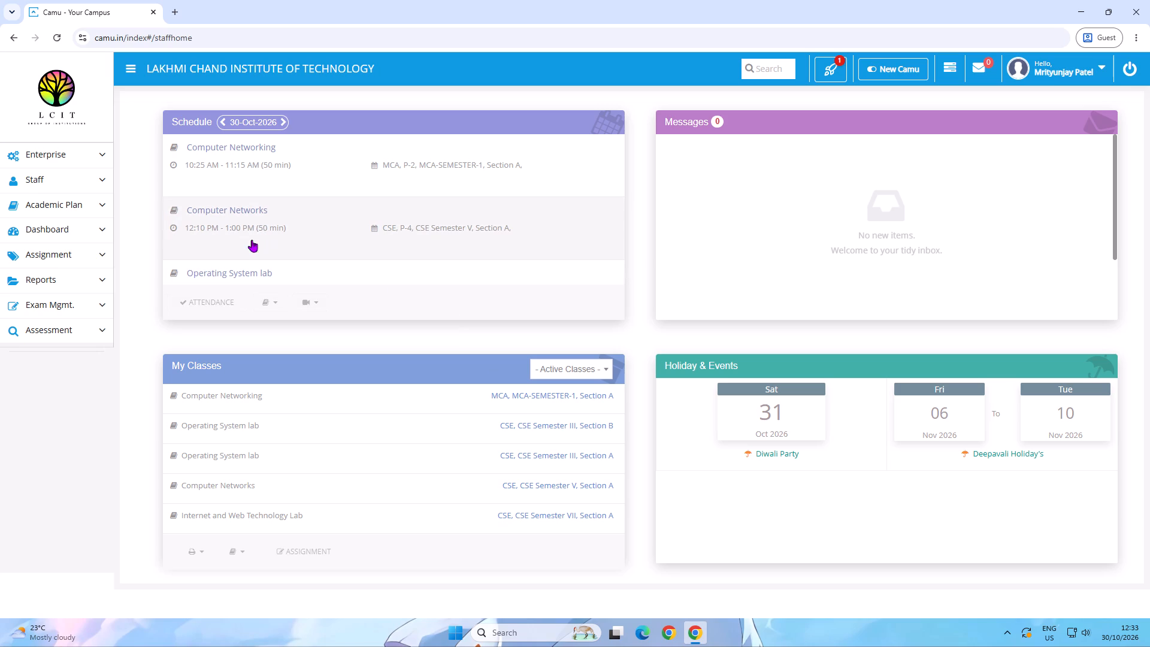
{"action": "left_click", "coordinate": [252, 238]}
{"action": "left_click", "coordinate": [211, 306]}
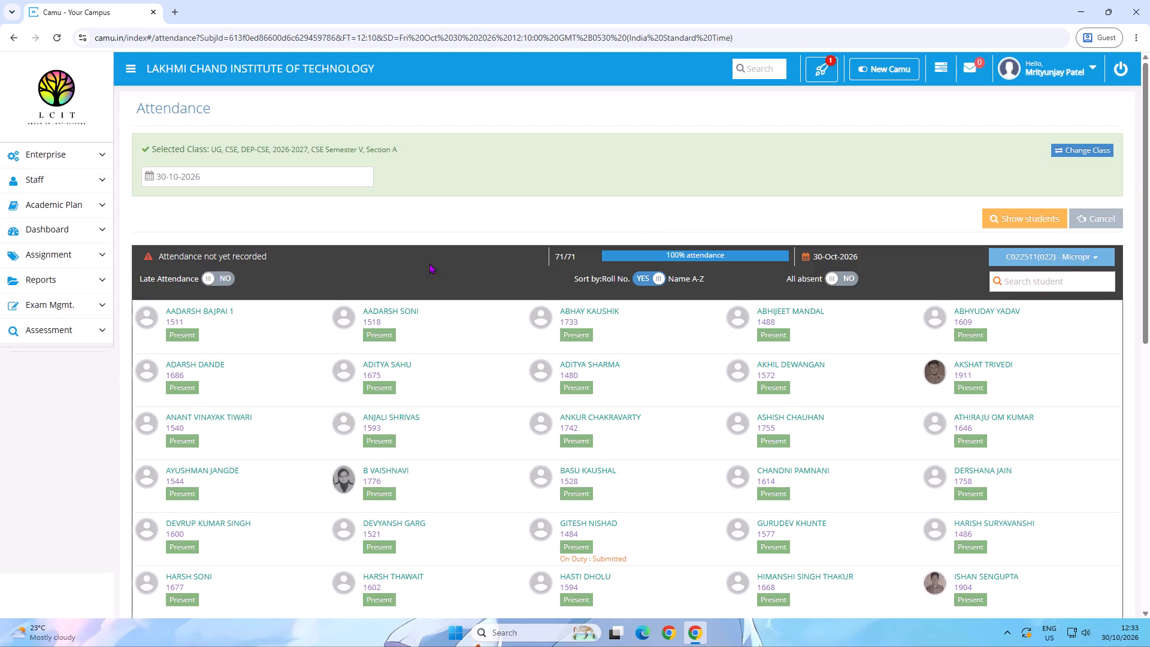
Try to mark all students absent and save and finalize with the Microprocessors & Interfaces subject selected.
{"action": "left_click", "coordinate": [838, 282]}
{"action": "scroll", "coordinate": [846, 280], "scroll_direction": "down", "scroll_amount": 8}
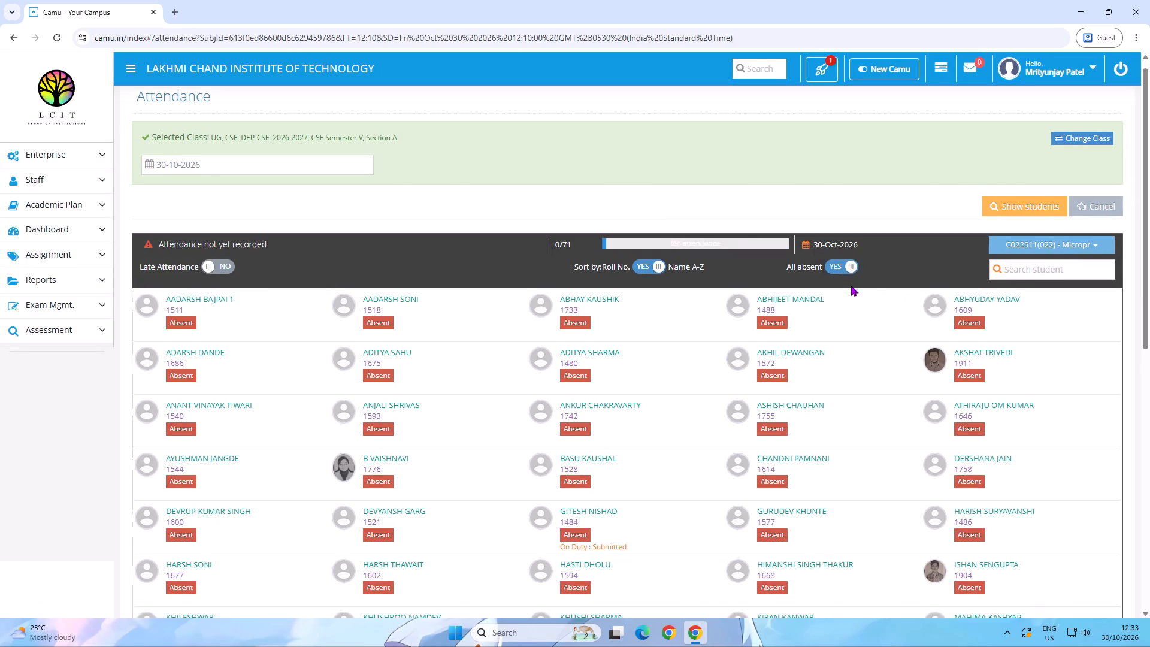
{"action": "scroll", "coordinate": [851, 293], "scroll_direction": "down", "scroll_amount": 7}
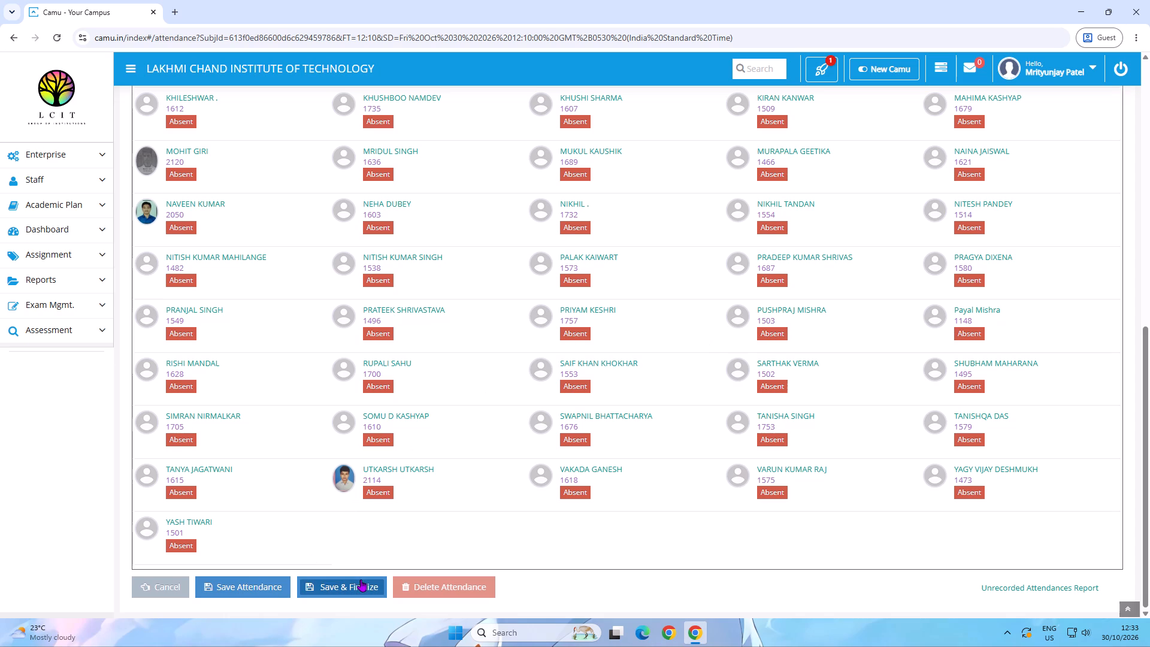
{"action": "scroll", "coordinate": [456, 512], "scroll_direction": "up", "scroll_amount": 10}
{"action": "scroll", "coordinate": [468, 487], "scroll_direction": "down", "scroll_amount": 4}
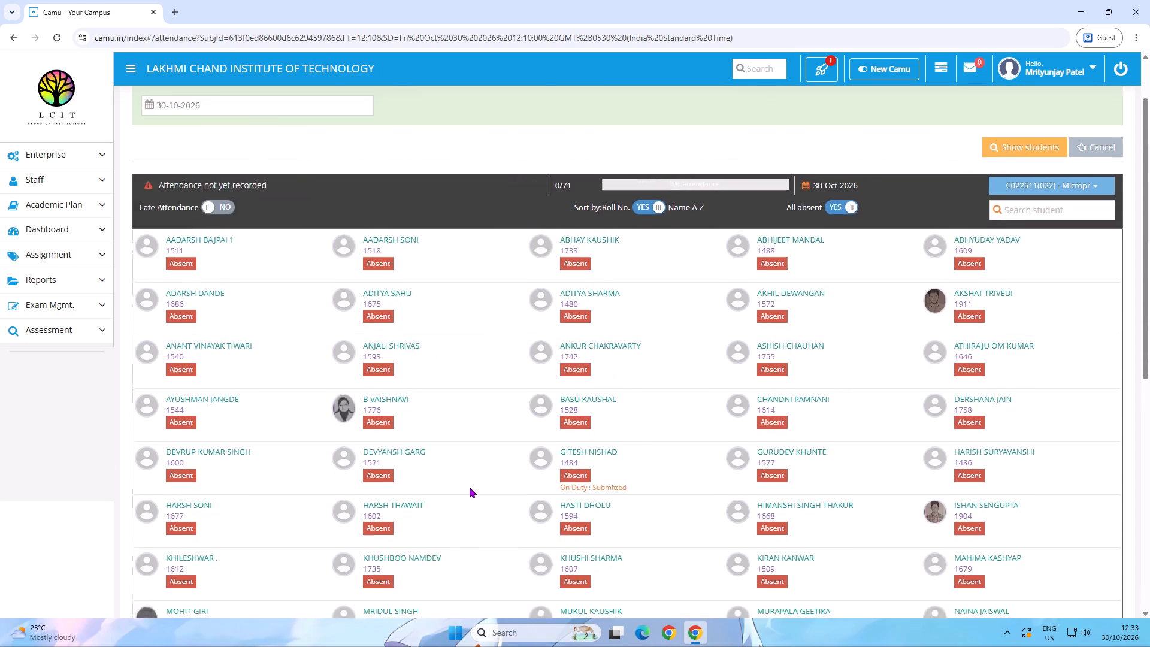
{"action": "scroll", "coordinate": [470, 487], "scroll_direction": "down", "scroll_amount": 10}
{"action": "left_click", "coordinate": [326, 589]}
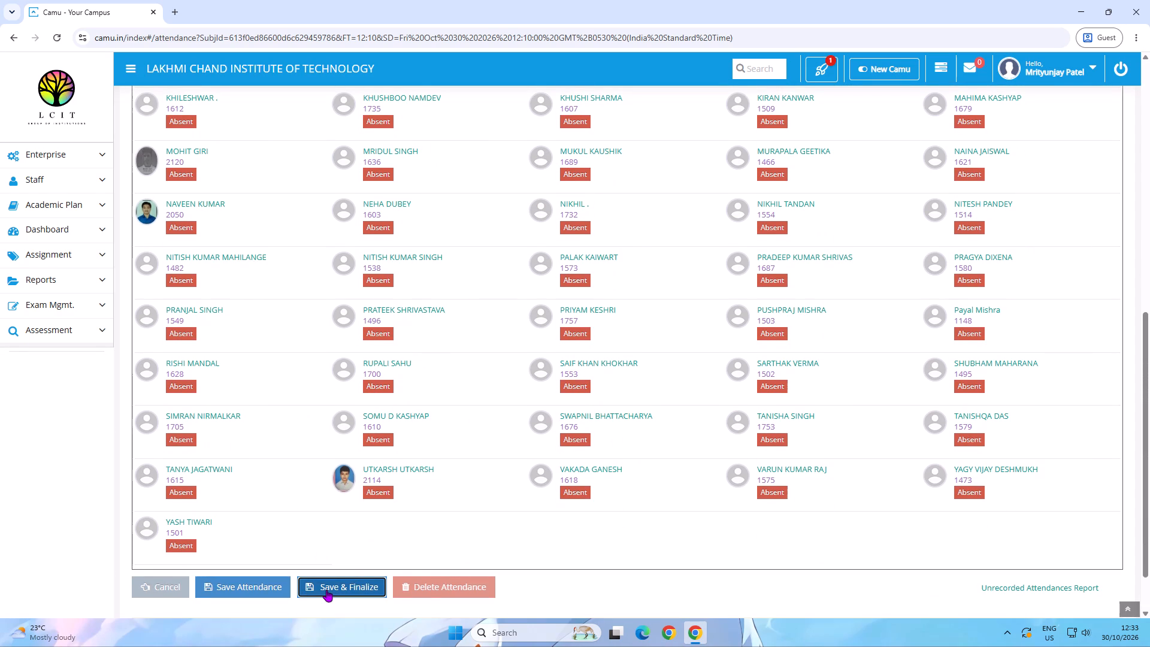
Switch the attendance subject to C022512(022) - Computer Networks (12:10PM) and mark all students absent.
{"action": "scroll", "coordinate": [409, 439], "scroll_direction": "up", "scroll_amount": 2}
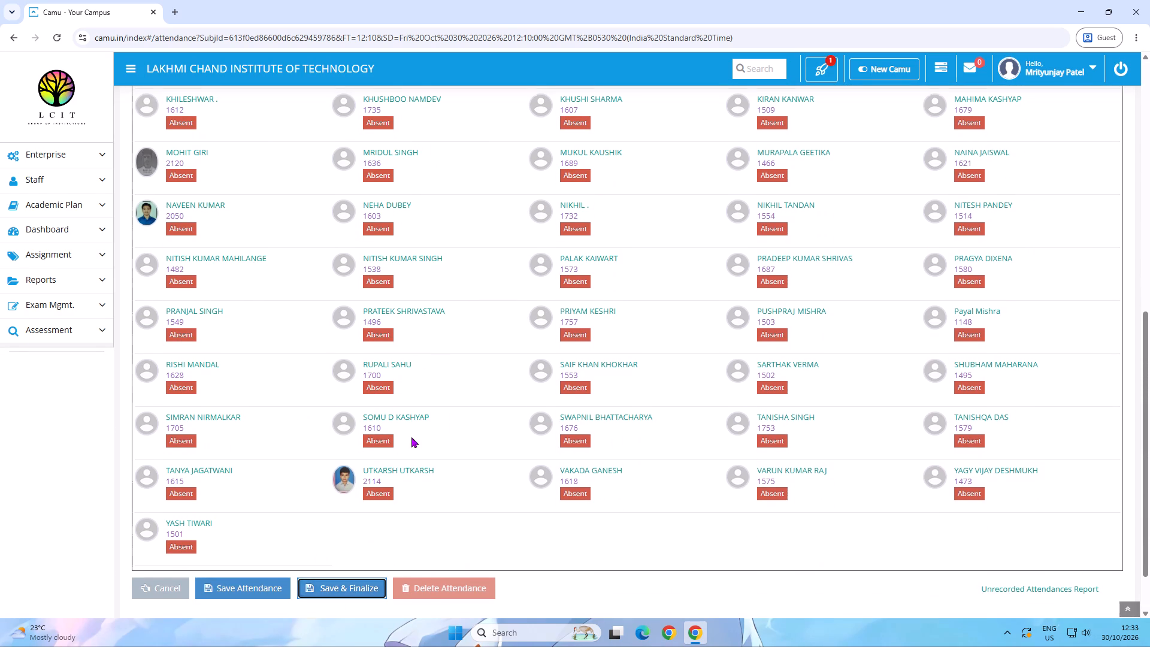
{"action": "scroll", "coordinate": [411, 437], "scroll_direction": "up", "scroll_amount": 8}
{"action": "left_click", "coordinate": [1020, 261]}
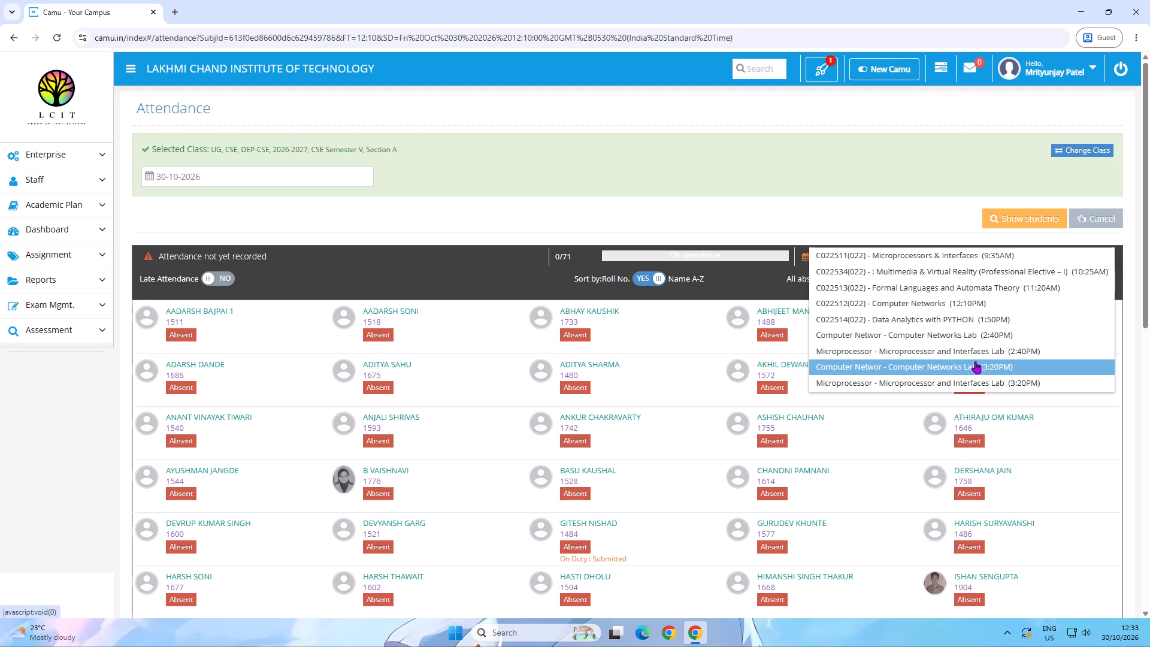
{"action": "left_click", "coordinate": [956, 300]}
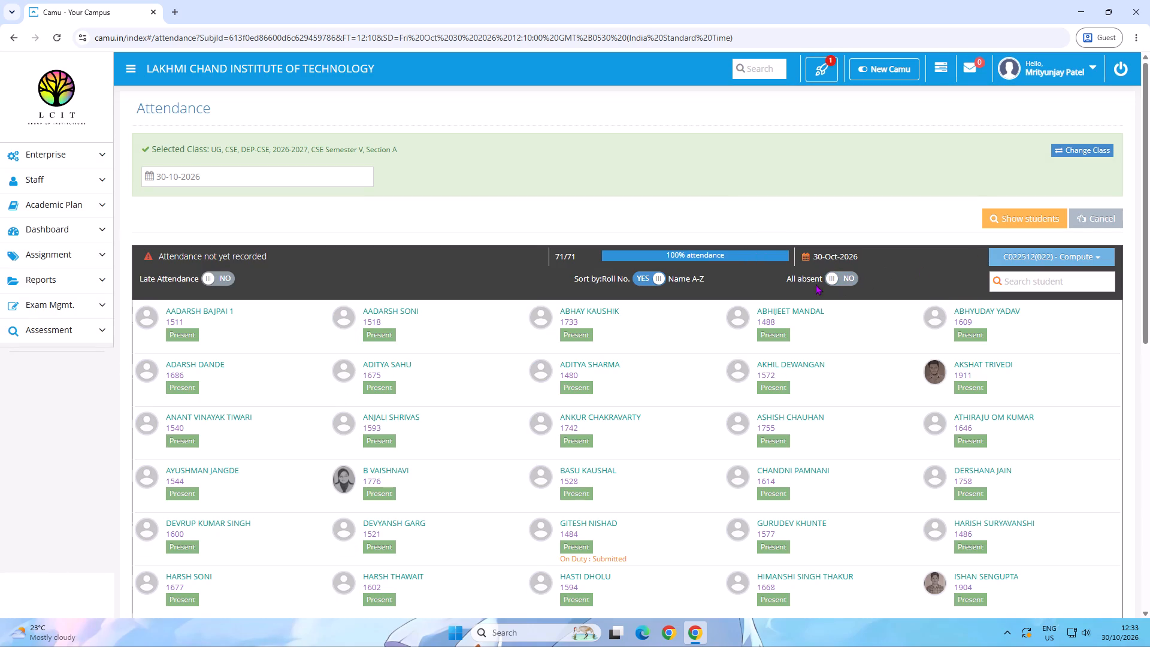
{"action": "left_click", "coordinate": [831, 280]}
Save and finalize the CSE Semester V Section A Computer Networks attendance for 30-10-2026.
{"action": "scroll", "coordinate": [826, 280], "scroll_direction": "down", "scroll_amount": 14}
{"action": "scroll", "coordinate": [342, 611], "scroll_direction": "up", "scroll_amount": 1}
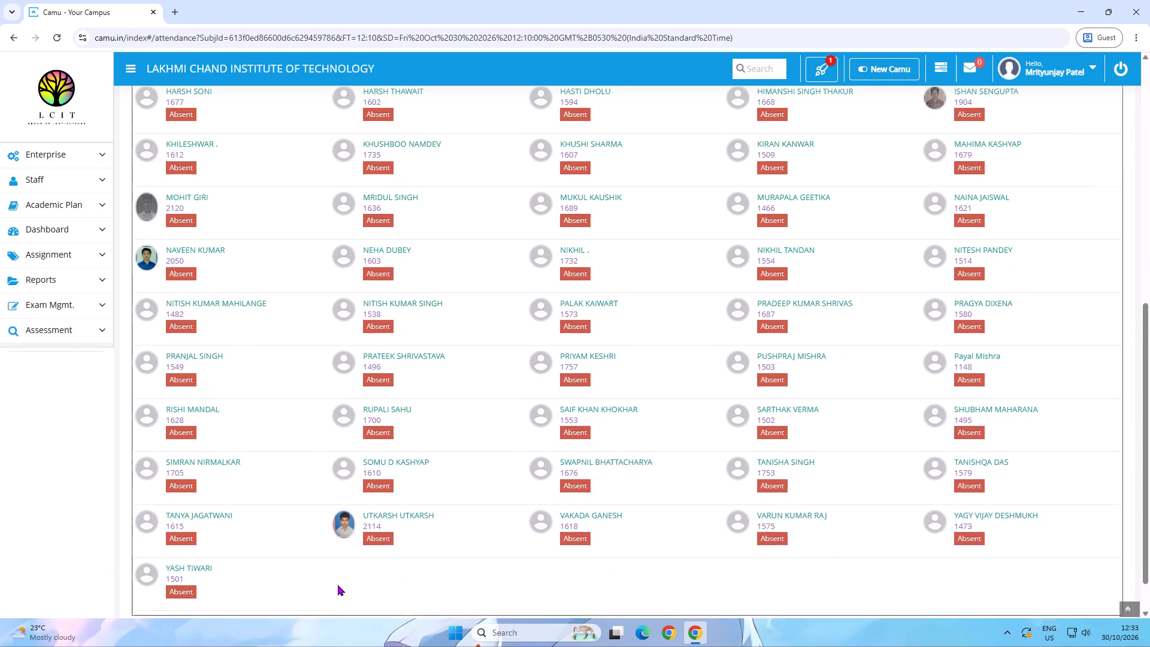
{"action": "scroll", "coordinate": [343, 587], "scroll_direction": "down", "scroll_amount": 6}
{"action": "left_click", "coordinate": [343, 588]}
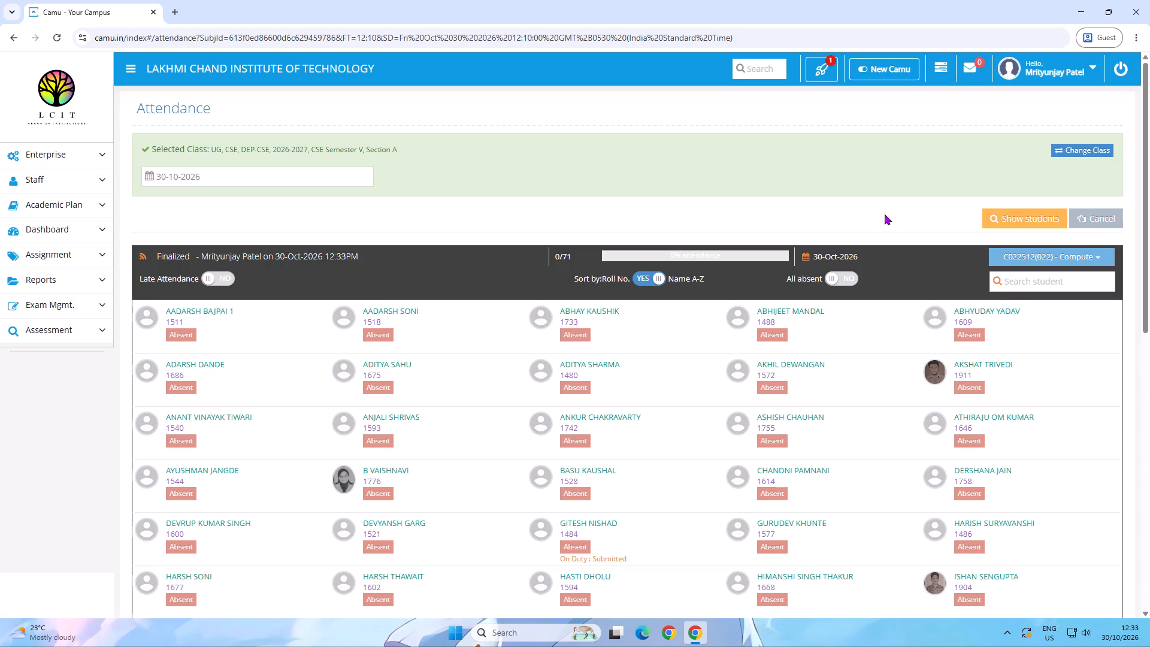
Leave the attendance page and sign out of the staff account.
{"action": "left_click", "coordinate": [214, 75]}
{"action": "left_click", "coordinate": [1128, 61]}
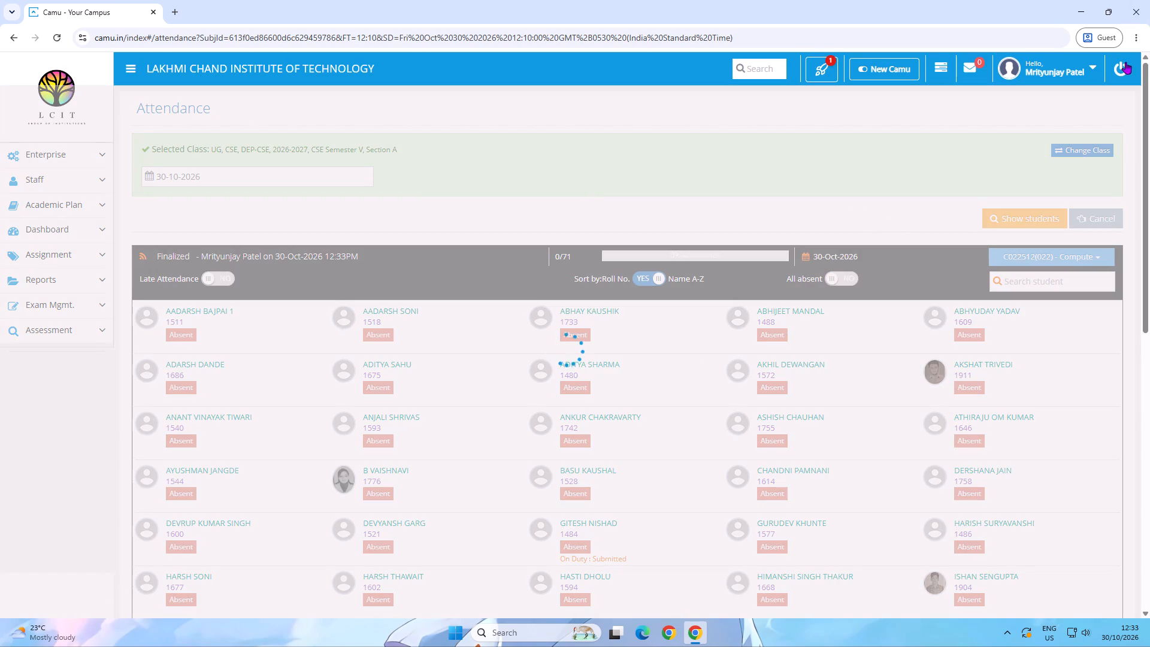